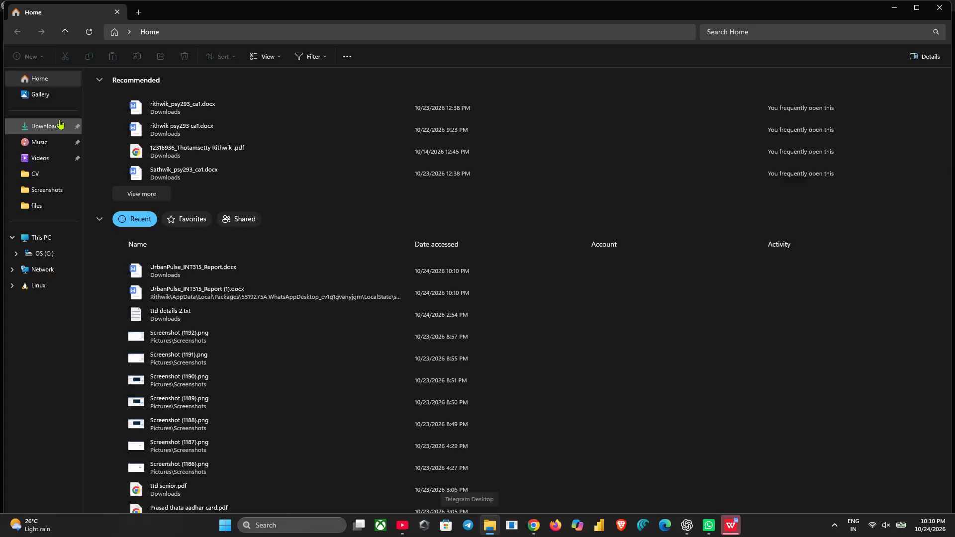
# Open UrbanPulse_INT315_Report.docx from the Downloads folder in Word and enable editing.
pyautogui.click(59, 119)
pyautogui.click(174, 97)
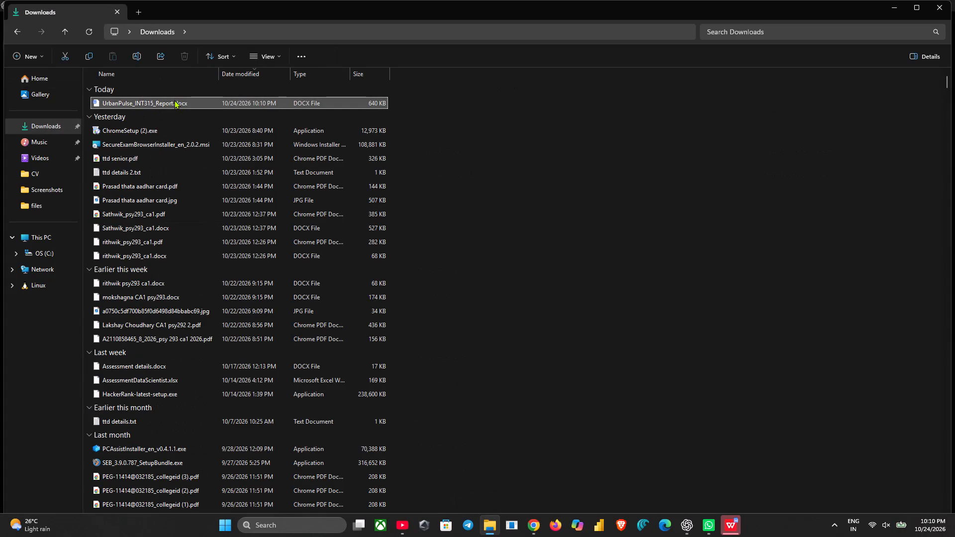
pyautogui.rightClick(174, 100)
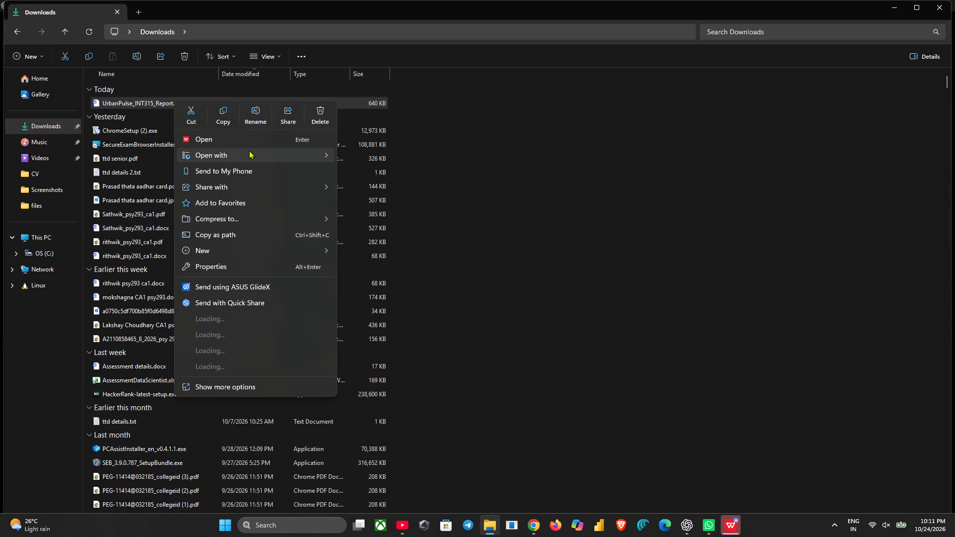
pyautogui.click(379, 153)
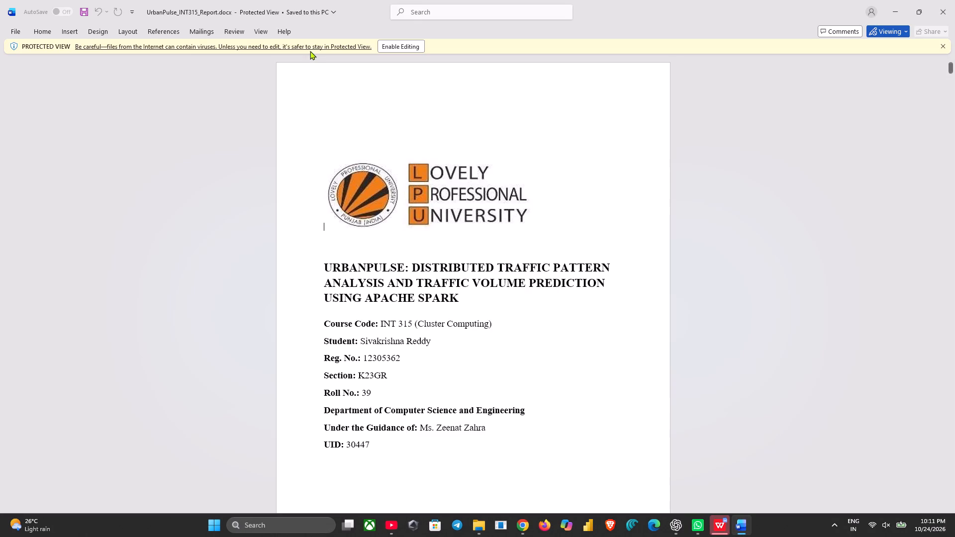
pyautogui.click(396, 52)
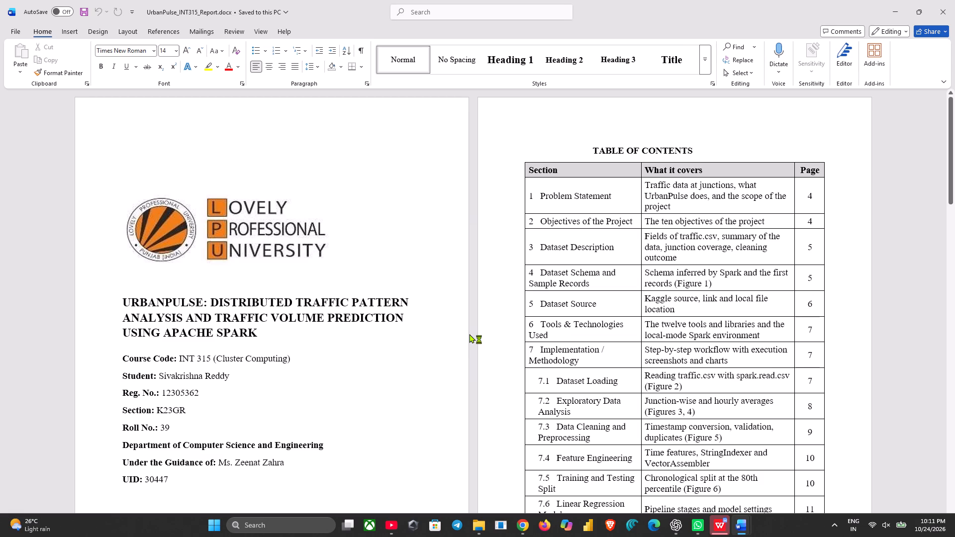
# Shift the university logo on the cover page slightly inward by adding two spaces before it.
pyautogui.scroll(1, 476, 309)
pyautogui.hscroll(4, 476, 309)
pyautogui.keyDown('ctrl'); pyautogui.scroll(2, 476, 309); pyautogui.keyUp('ctrl')
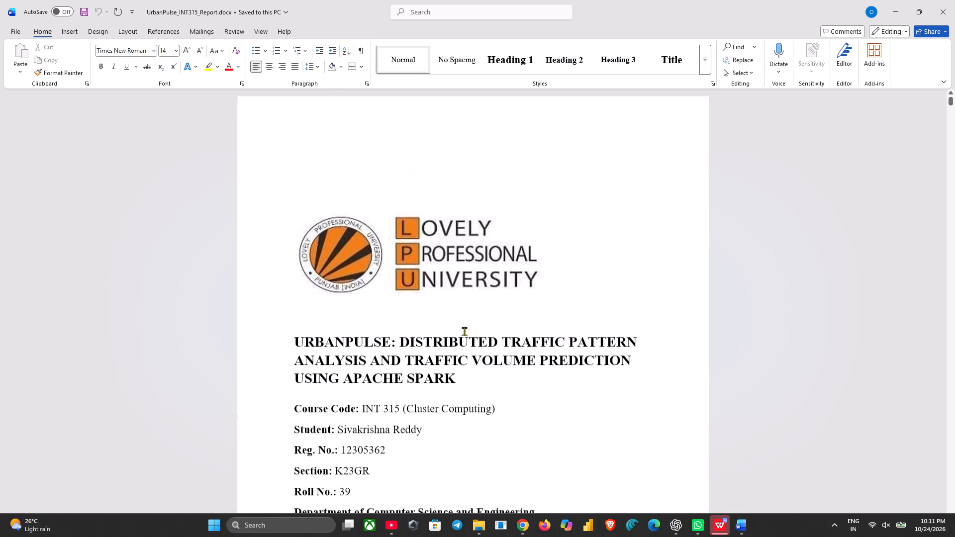
pyautogui.click(442, 247)
pyautogui.moveTo(442, 247); pyautogui.dragTo(488, 250)
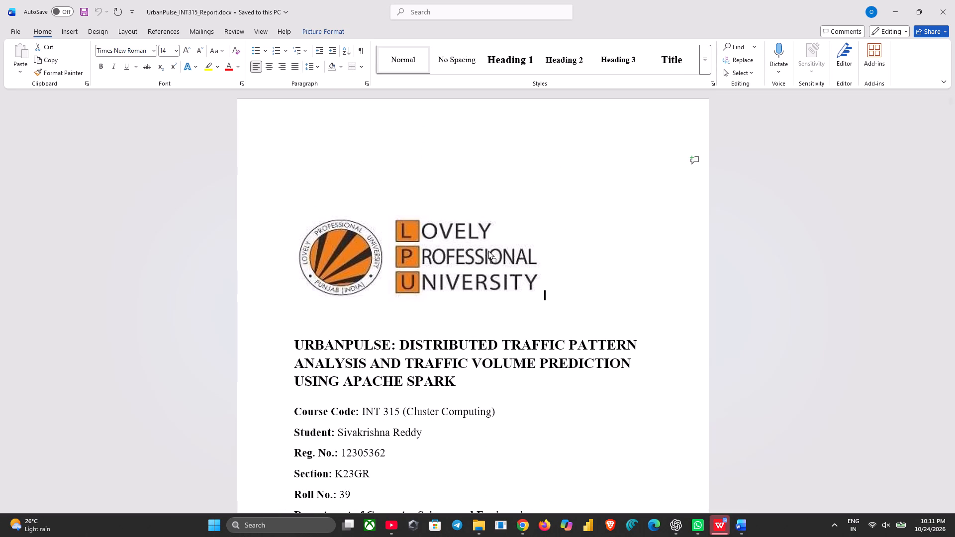
pyautogui.moveTo(488, 250); pyautogui.dragTo(407, 247)
pyautogui.click(292, 238)
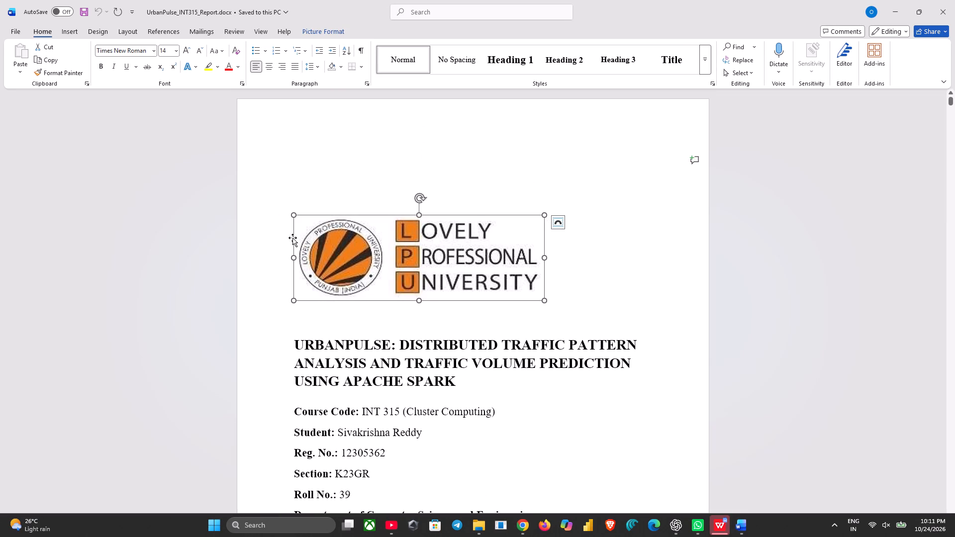
pyautogui.click(288, 232)
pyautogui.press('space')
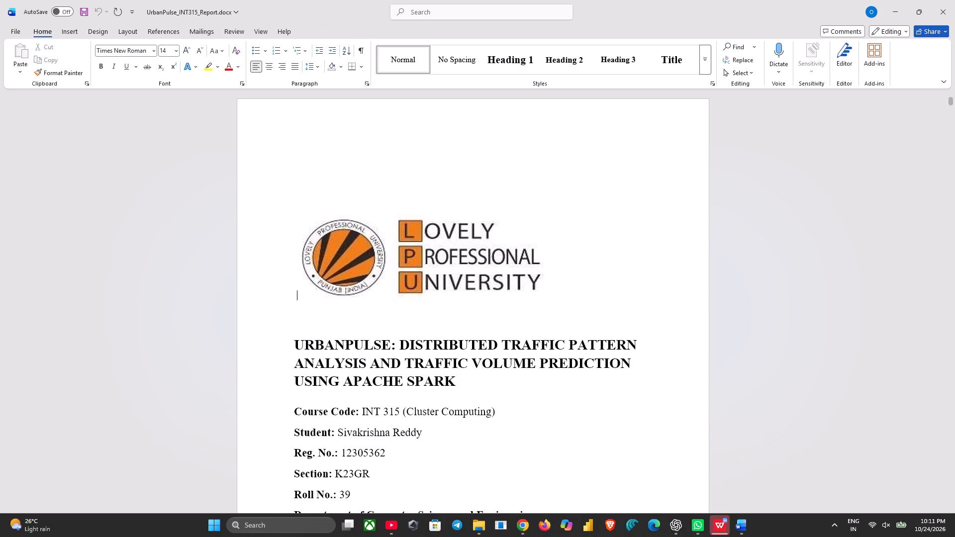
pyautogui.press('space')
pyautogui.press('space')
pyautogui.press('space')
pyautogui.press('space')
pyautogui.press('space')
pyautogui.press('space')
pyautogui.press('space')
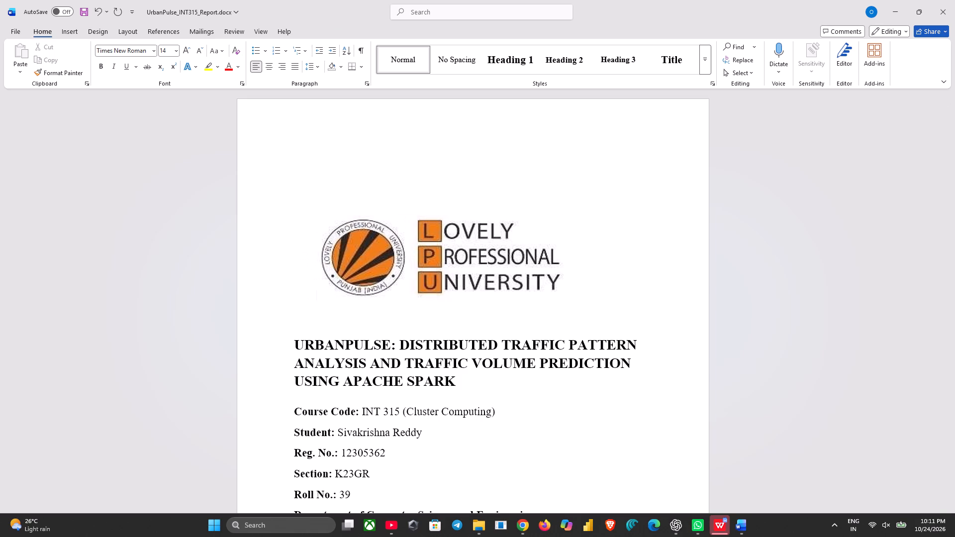
pyautogui.press('BackSpace')
pyautogui.press('BackSpace')
pyautogui.press('BackSpace')
pyautogui.press('BackSpace')
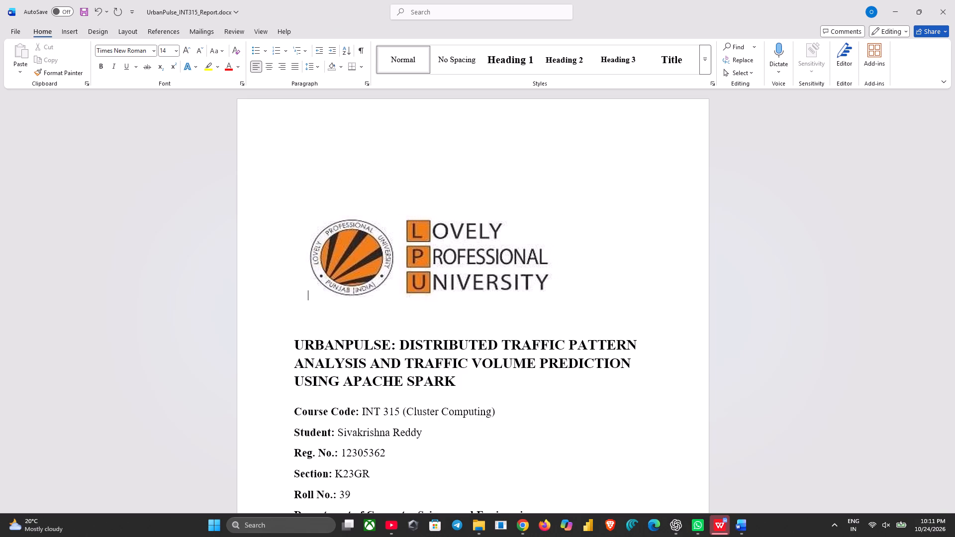
pyautogui.press('BackSpace')
pyautogui.press('BackSpace')
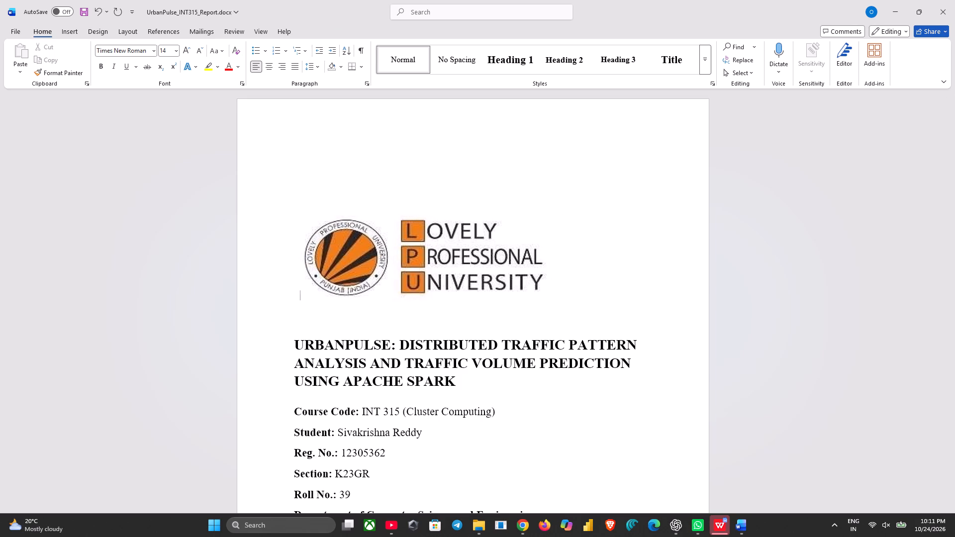
# Replace the cover page logo with the picture a0750c5df700b85f0d6498d84bbabc69.jpg from the Downloads folder on this device.
pyautogui.click(534, 275)
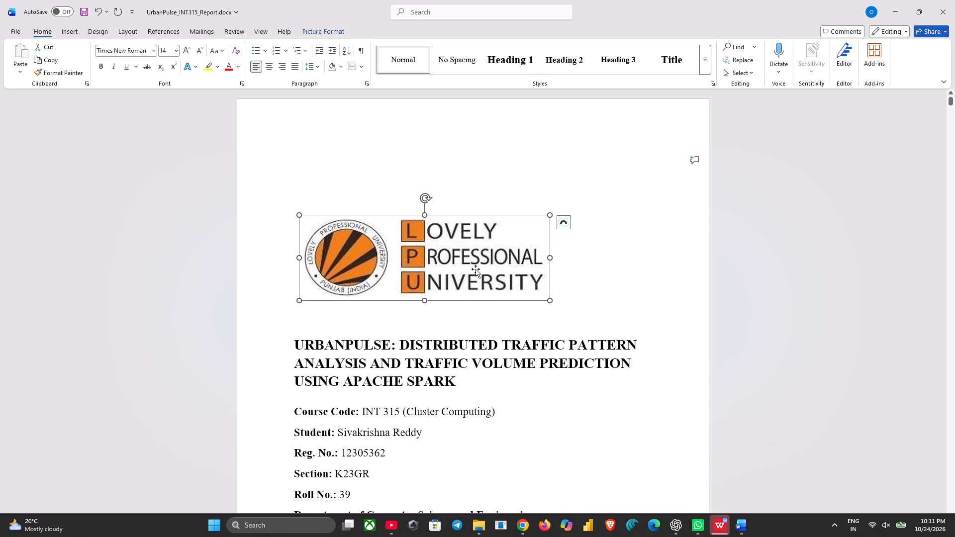
pyautogui.rightClick(461, 270)
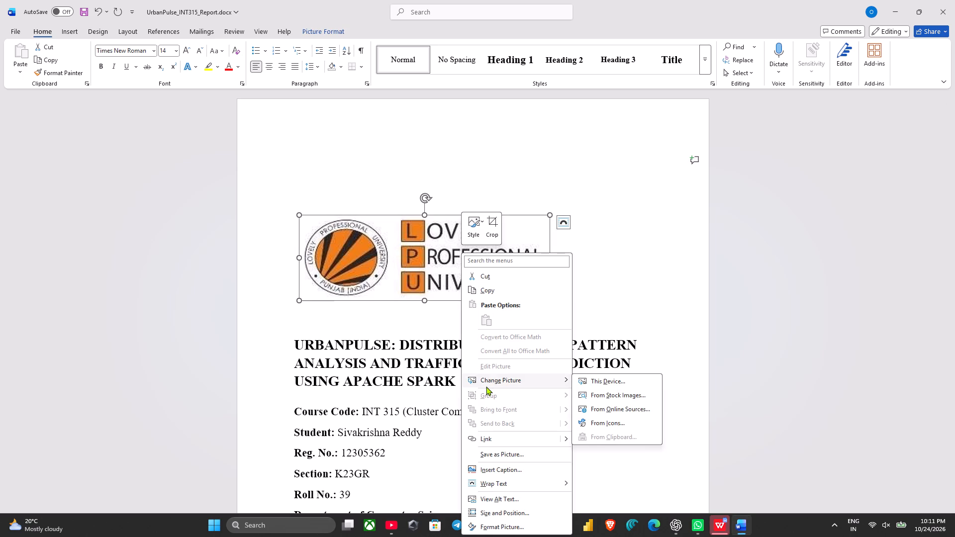
pyautogui.click(486, 386)
pyautogui.click(608, 380)
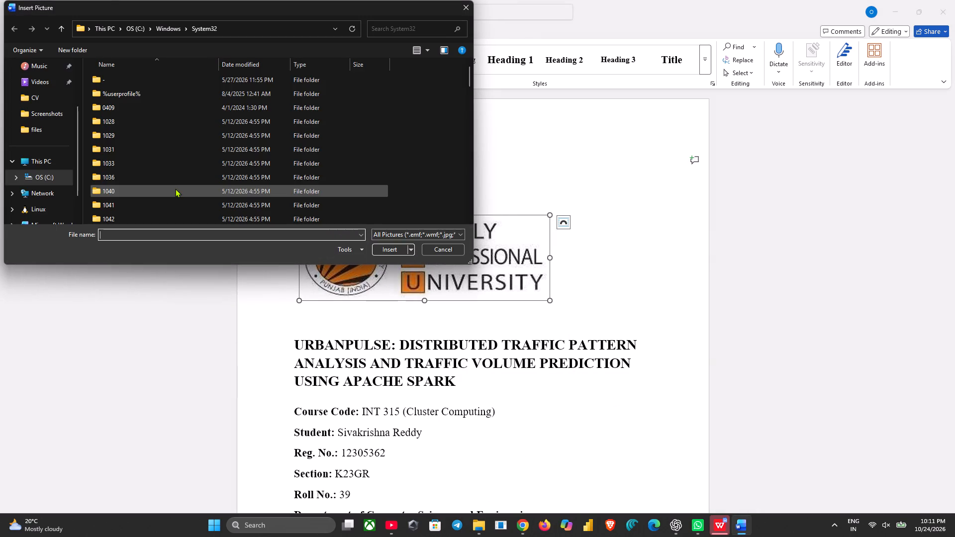
pyautogui.scroll(6, 37, 71)
pyautogui.doubleClick(55, 114)
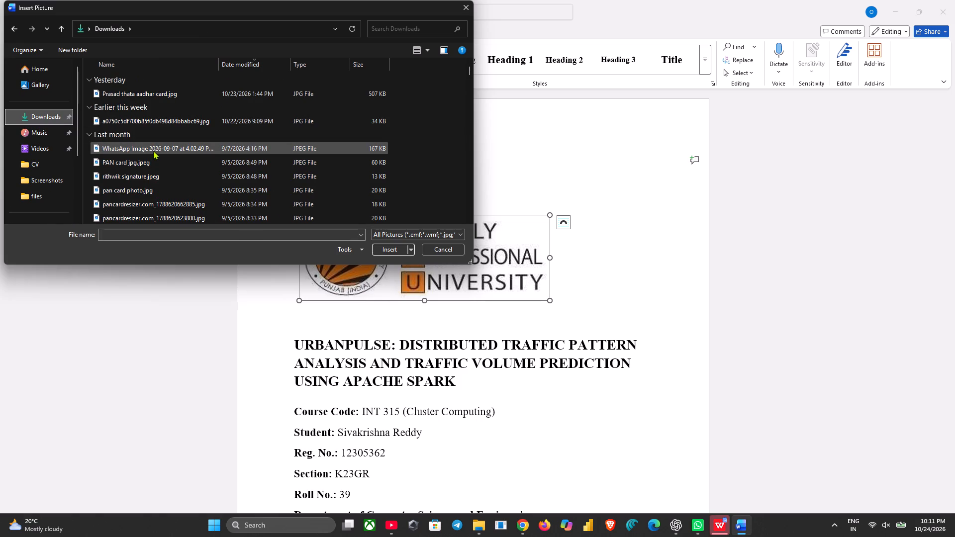
pyautogui.scroll(1, 156, 143)
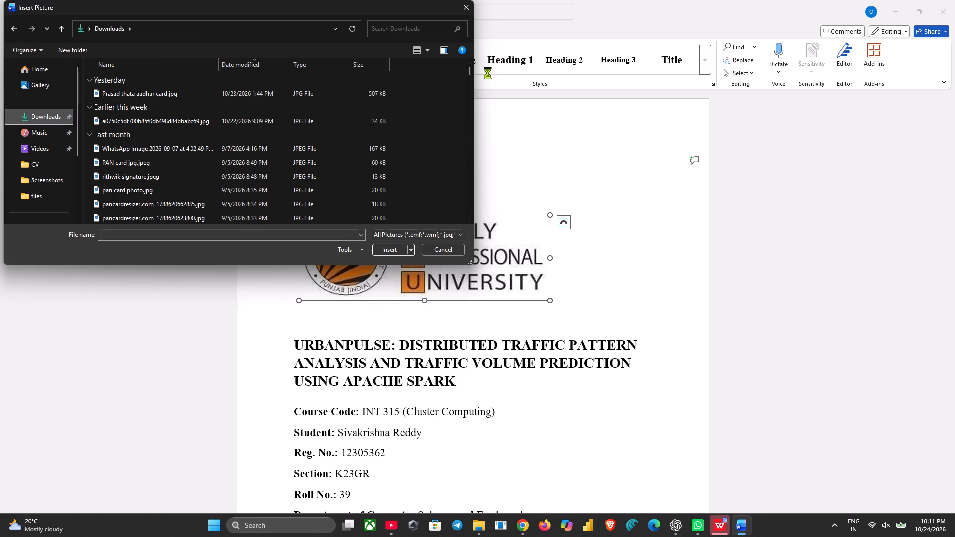
pyautogui.moveTo(470, 71); pyautogui.dragTo(470, 73)
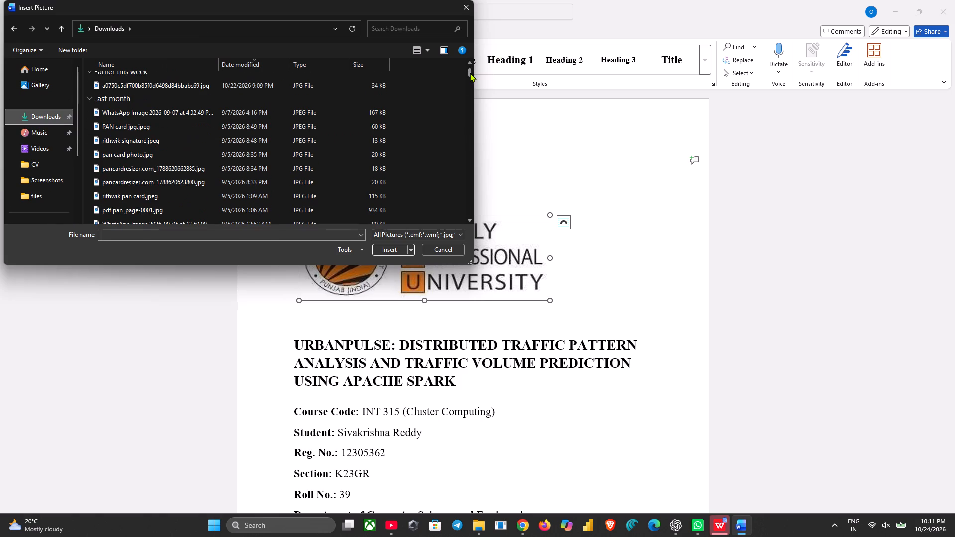
pyautogui.moveTo(470, 73); pyautogui.dragTo(471, 63)
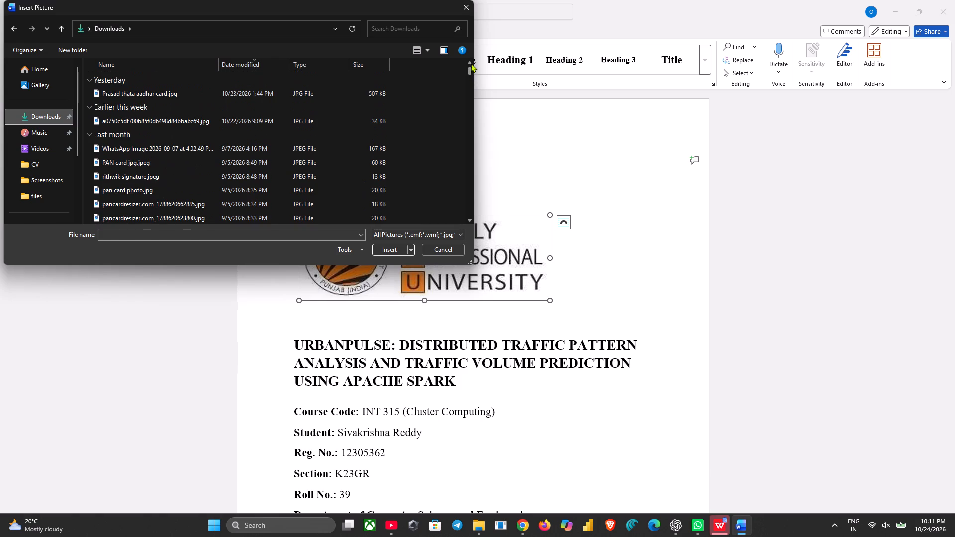
pyautogui.moveTo(471, 63); pyautogui.dragTo(471, 60)
pyautogui.doubleClick(262, 118)
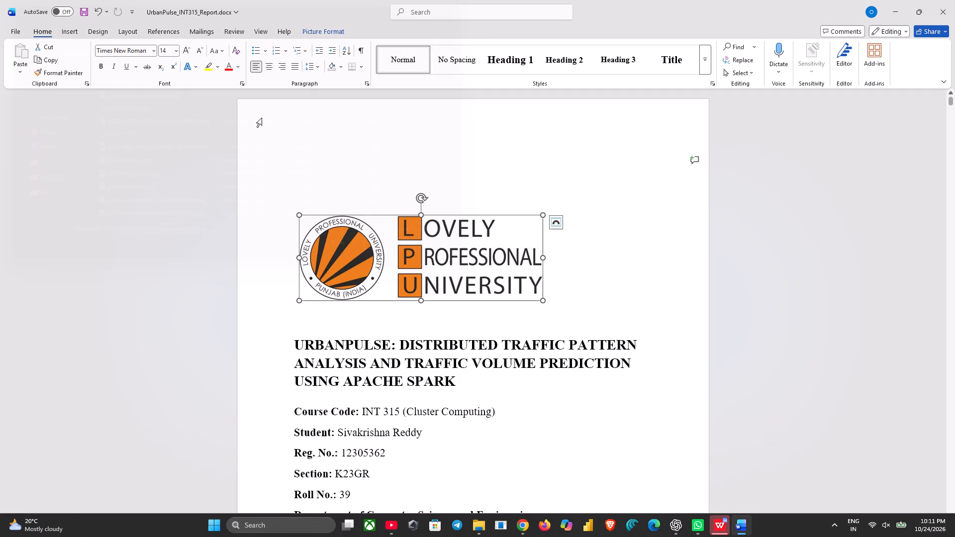
# Move the new university logo closer to the centre of the cover page by adding spaces before it.
pyautogui.moveTo(442, 247); pyautogui.dragTo(463, 251)
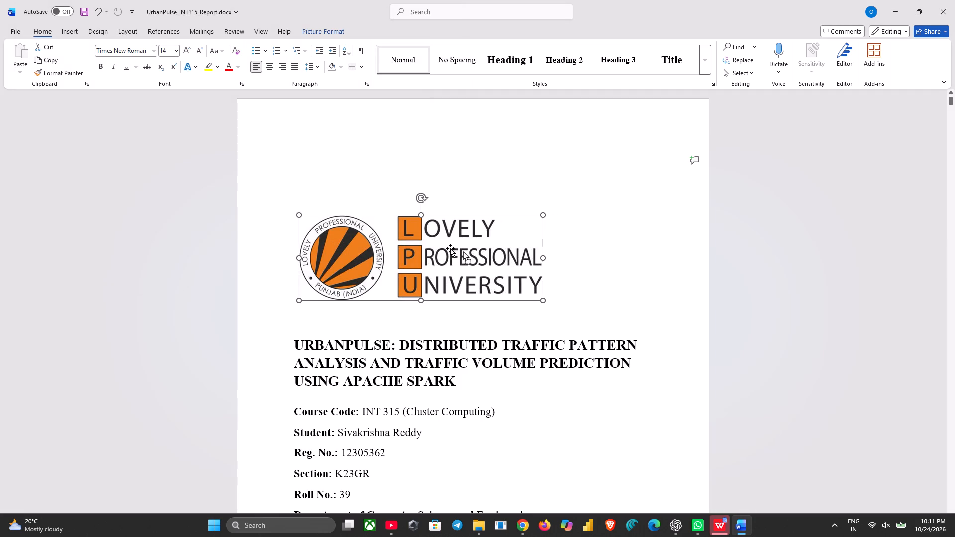
pyautogui.moveTo(463, 251); pyautogui.dragTo(583, 258)
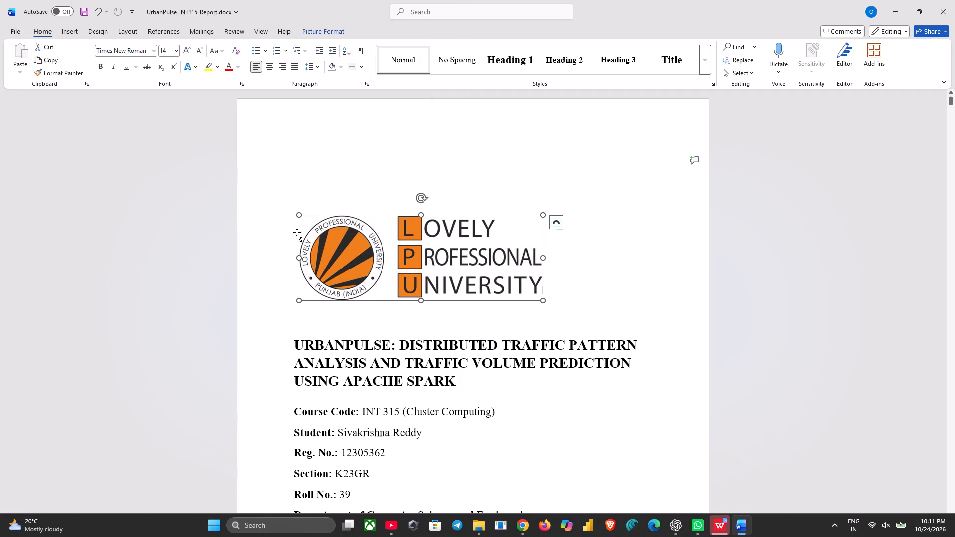
pyautogui.click(289, 226)
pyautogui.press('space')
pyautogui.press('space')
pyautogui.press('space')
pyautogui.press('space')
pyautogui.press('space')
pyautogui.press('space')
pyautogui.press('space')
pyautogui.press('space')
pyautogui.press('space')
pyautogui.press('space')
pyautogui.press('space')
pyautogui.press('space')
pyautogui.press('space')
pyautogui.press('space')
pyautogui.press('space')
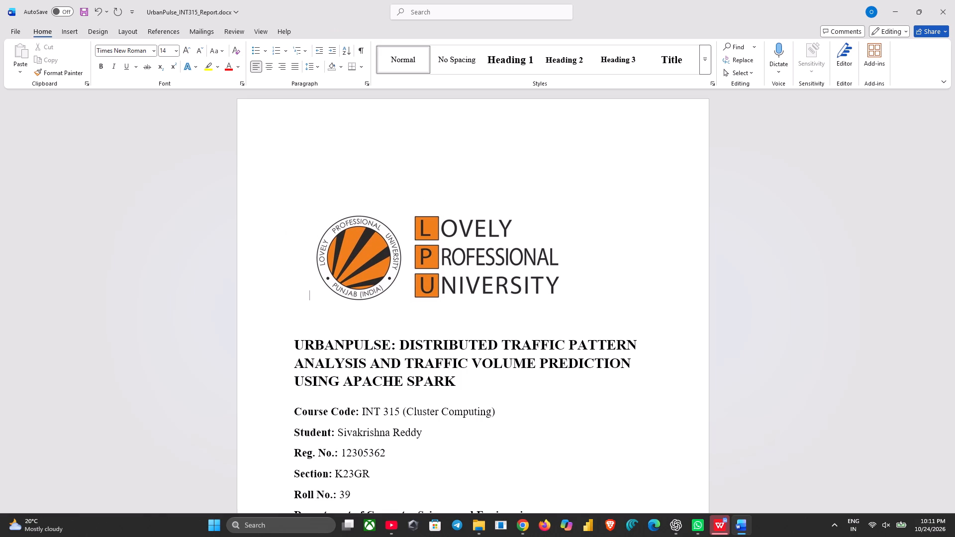
pyautogui.press('BackSpace')
pyautogui.press('BackSpace')
pyautogui.press('BackSpace')
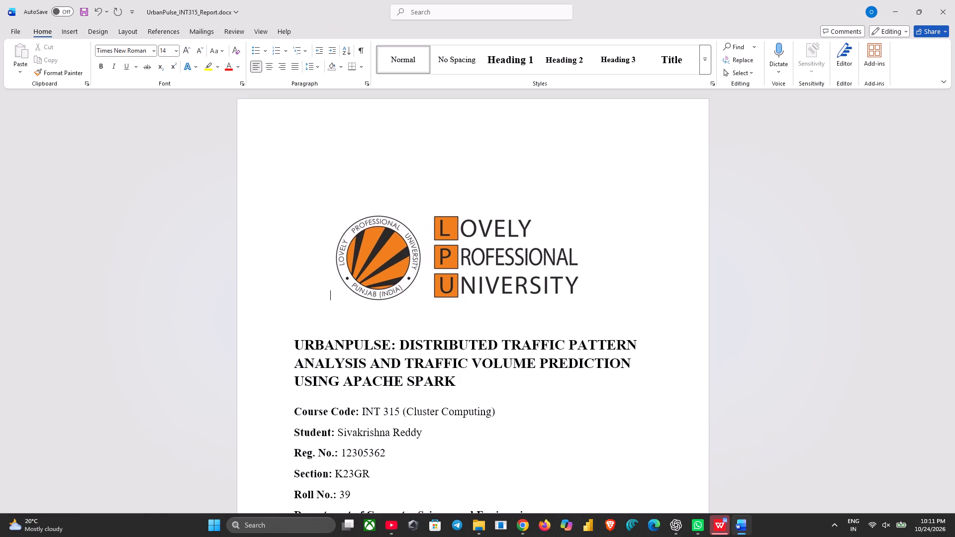
pyautogui.press('BackSpace')
pyautogui.click(467, 334)
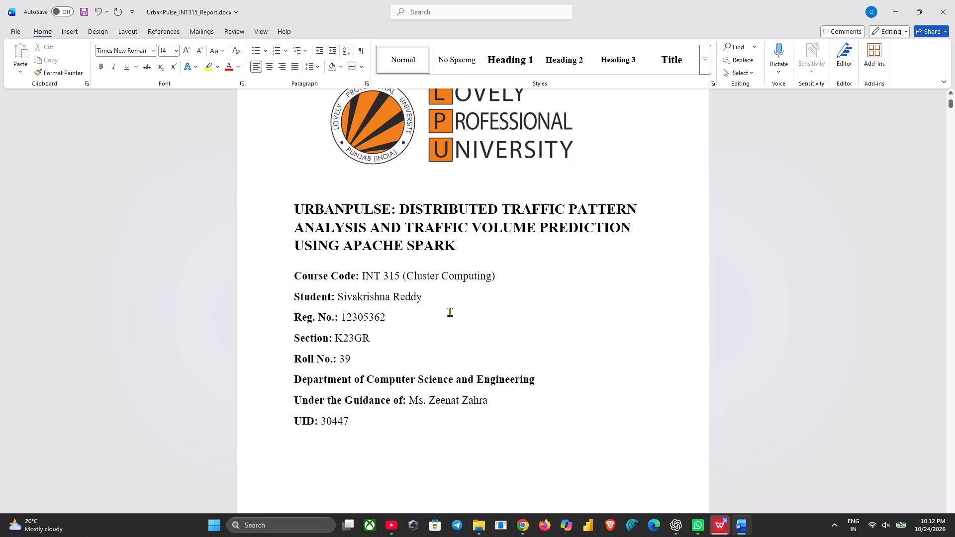
# Replace the name on the cover page's Student line with the new student's full name.
pyautogui.click(441, 299)
pyautogui.press('BackSpace')
pyautogui.press('BackSpace')
pyautogui.press('BackSpace')
pyautogui.press('BackSpace')
pyautogui.press('BackSpace')
pyautogui.press('BackSpace')
pyautogui.press('BackSpace')
pyautogui.press('BackSpace')
pyautogui.press('BackSpace')
pyautogui.press('BackSpace')
pyautogui.press('BackSpace')
pyautogui.press('BackSpace')
pyautogui.press('BackSpace')
pyautogui.press('BackSpace')
pyautogui.press('BackSpace')
pyautogui.press('BackSpace')
pyautogui.press('BackSpace')
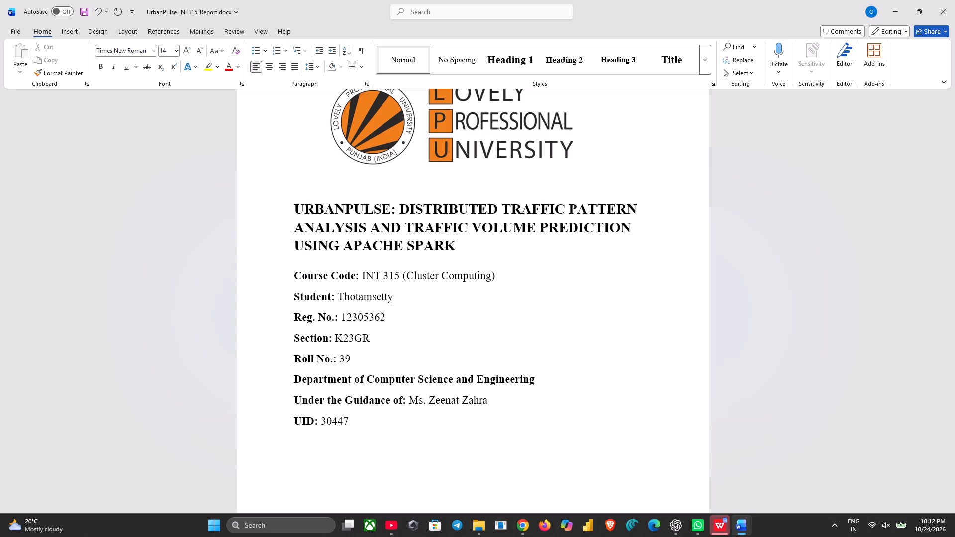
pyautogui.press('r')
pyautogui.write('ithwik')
# Replace the last five digits on the Reg. No. line with those of the new student's registration number.
pyautogui.click(393, 320)
pyautogui.press('BackSpace')
pyautogui.press('BackSpace')
pyautogui.press('BackSpace')
pyautogui.press('BackSpace')
pyautogui.press('BackSpace')
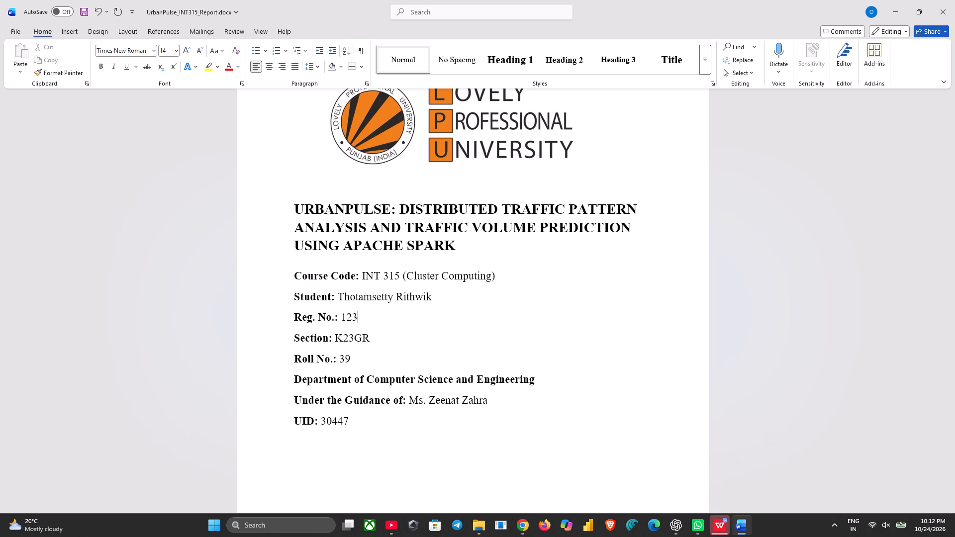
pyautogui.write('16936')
# Change the section on the cover page to K23TF.
pyautogui.click(385, 340)
pyautogui.press('BackSpace')
pyautogui.press('BackSpace')
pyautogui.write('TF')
# Change the punctuation after the Reg. No label to ":-" directly before the registration number.
pyautogui.click(341, 318)
pyautogui.press('BackSpace')
pyautogui.press('BackSpace')
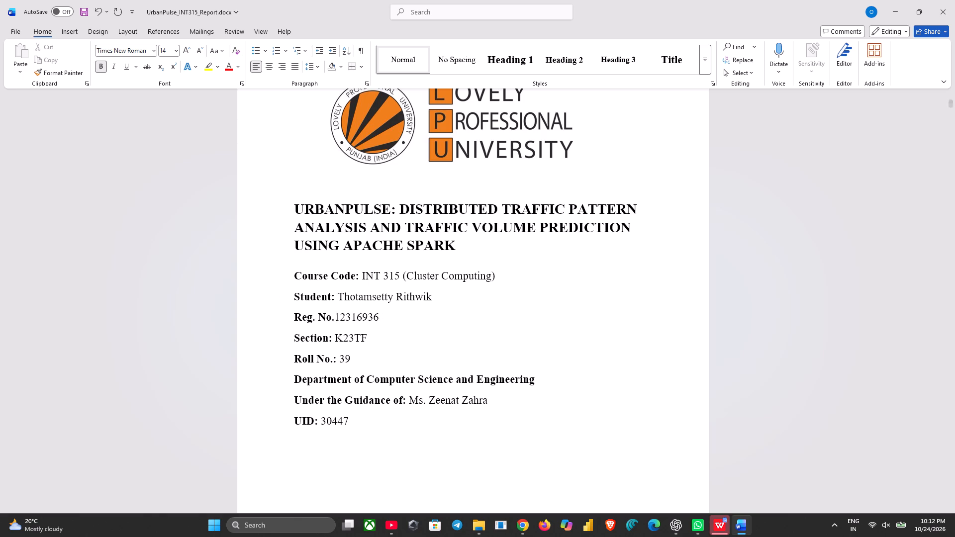
pyautogui.press('BackSpace')
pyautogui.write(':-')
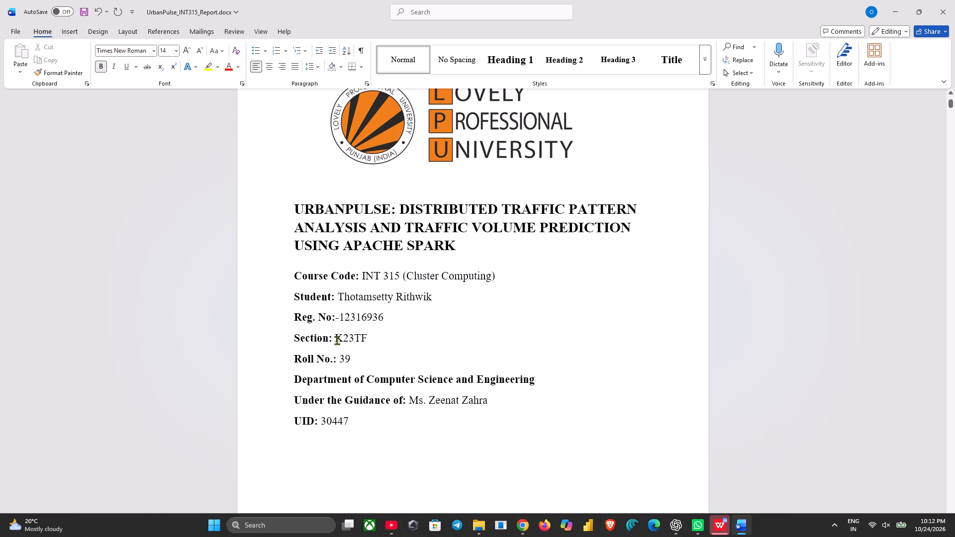
# Change the separator after the Section label to ":-" followed by a space.
pyautogui.click(337, 340)
pyautogui.press('BackSpace')
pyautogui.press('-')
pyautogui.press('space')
# Insert a space between the ":-" and the registration number on the Reg. No line.
pyautogui.click(338, 315)
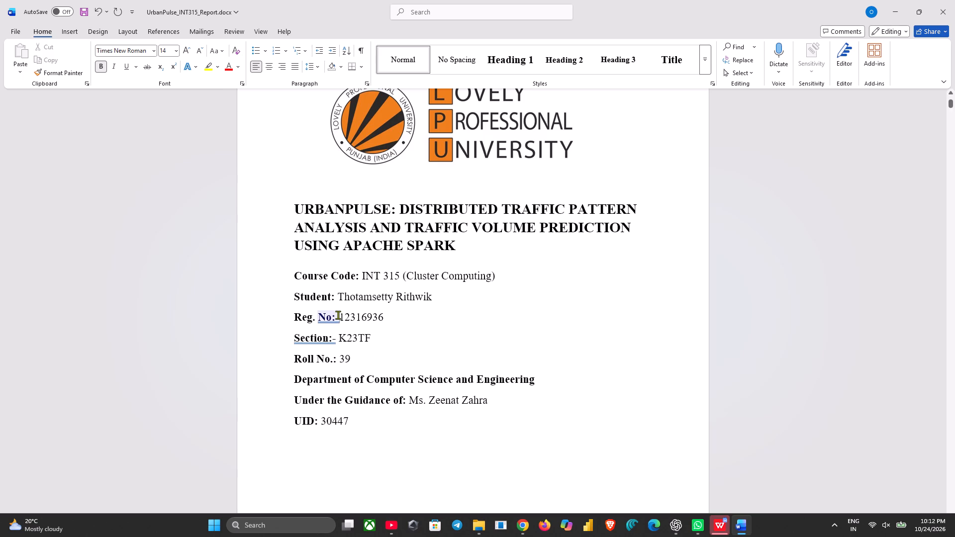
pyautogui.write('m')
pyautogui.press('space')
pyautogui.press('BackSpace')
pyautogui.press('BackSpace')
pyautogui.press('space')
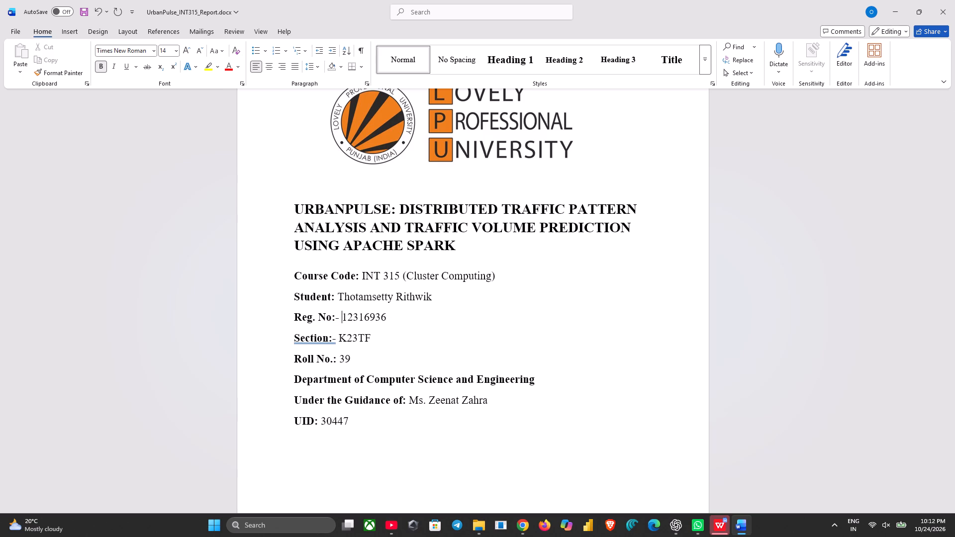
pyautogui.click(335, 340)
# Change the Roll No. label on the cover page to "Roll No:-", with no space after the separator.
pyautogui.click(340, 362)
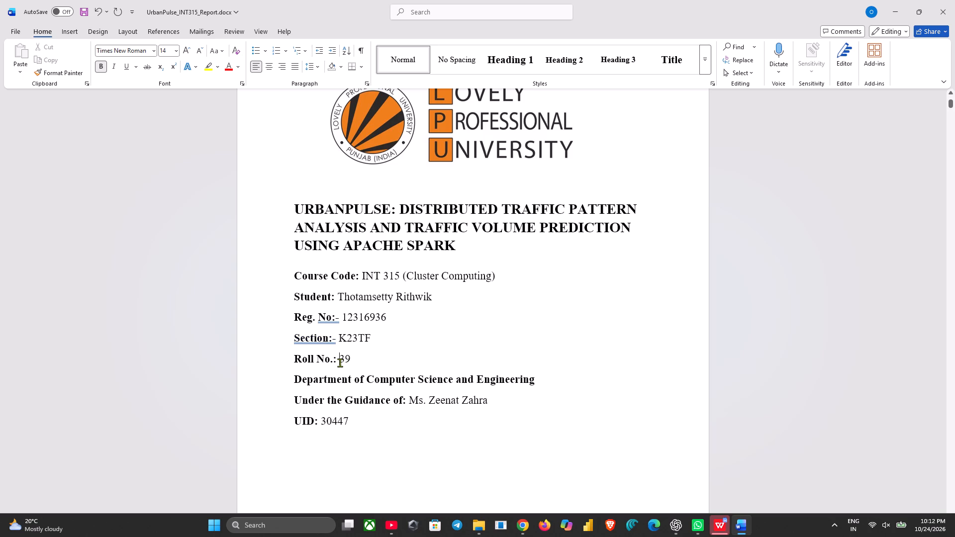
pyautogui.press('BackSpace')
pyautogui.press('BackSpace')
pyautogui.press('BackSpace')
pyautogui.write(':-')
# Delete the existing roll number from the Roll No line.
pyautogui.click(358, 361)
pyautogui.press('BackSpace')
pyautogui.press('BackSpace')
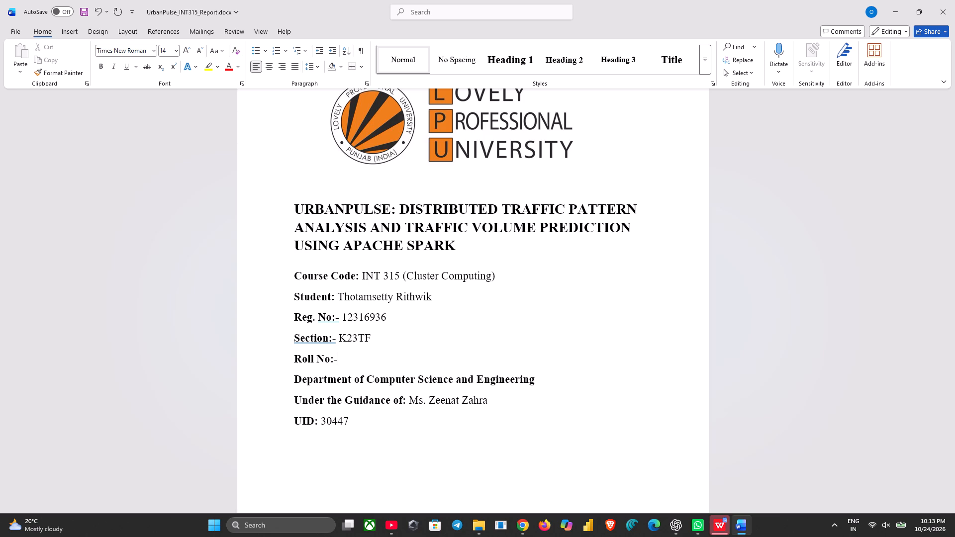
# Change the section on the cover page to K3M2328.
pyautogui.click(382, 341)
pyautogui.press('BackSpace')
pyautogui.press('BackSpace')
pyautogui.press('BackSpace')
pyautogui.press('BackSpace')
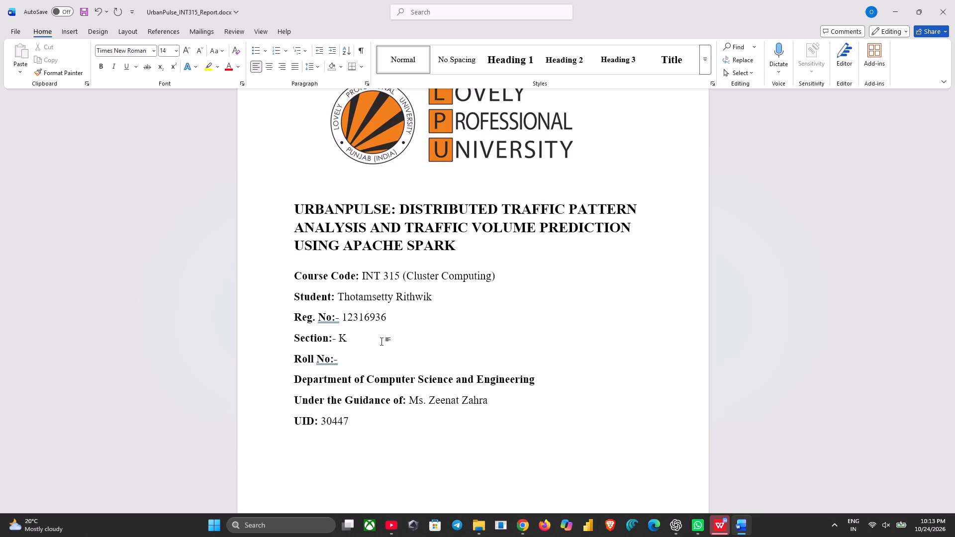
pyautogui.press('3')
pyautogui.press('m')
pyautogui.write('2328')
# Enter 28 as the roll number after a space on the Roll No line, in non-bold text.
pyautogui.click(351, 362)
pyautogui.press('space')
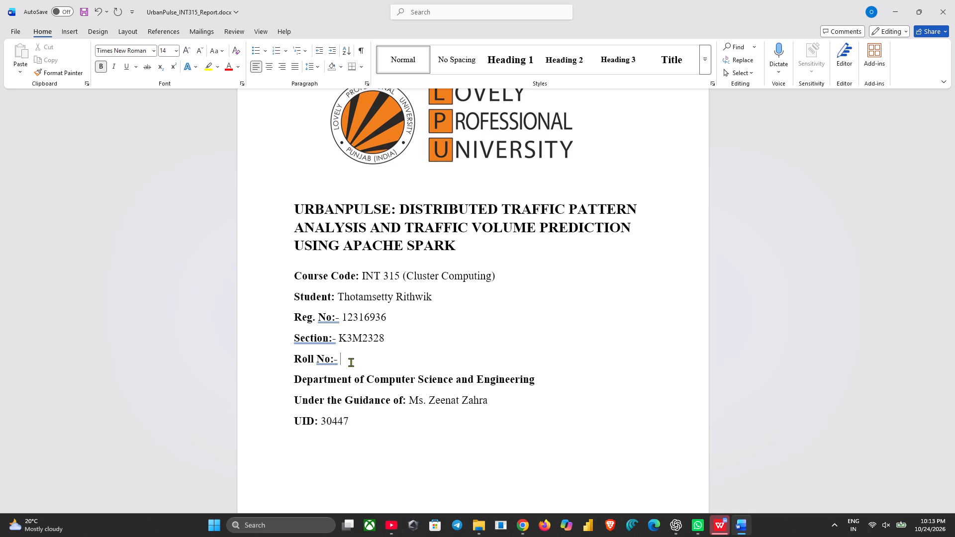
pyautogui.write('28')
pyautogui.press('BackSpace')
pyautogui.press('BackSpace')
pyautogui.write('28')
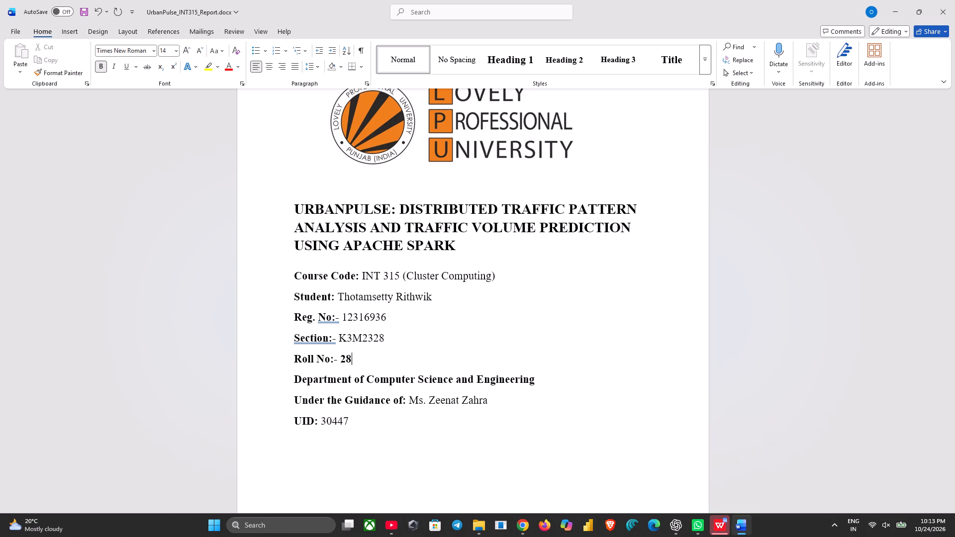
pyautogui.moveTo(355, 358); pyautogui.dragTo(340, 358)
pyautogui.click(347, 338)
pyautogui.click(359, 354)
# Delete the guide's title and name from the Under the Guidance of line.
pyautogui.click(504, 403)
pyautogui.press('BackSpace')
pyautogui.press('BackSpace')
pyautogui.press('BackSpace')
pyautogui.press('BackSpace')
pyautogui.press('BackSpace')
pyautogui.press('BackSpace')
pyautogui.press('BackSpace')
pyautogui.press('BackSpace')
pyautogui.press('BackSpace')
pyautogui.press('BackSpace')
pyautogui.press('BackSpace')
pyautogui.press('BackSpace')
pyautogui.press('BackSpace')
pyautogui.press('BackSpace')
pyautogui.press('BackSpace')
pyautogui.press('BackSpace')
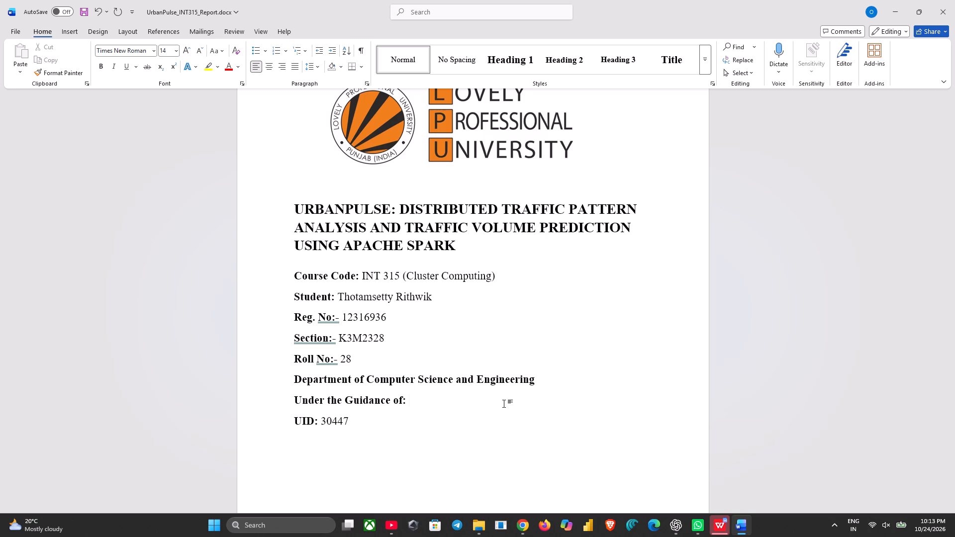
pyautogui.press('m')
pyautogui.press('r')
pyautogui.press('BackSpace')
pyautogui.press('BackSpace')
# Enter the guide's title Mr. and full name on the Under the Guidance of line, using the spelling suggestion to space title and name.
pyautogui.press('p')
pyautogui.press('BackSpace')
pyautogui.press('BackSpace')
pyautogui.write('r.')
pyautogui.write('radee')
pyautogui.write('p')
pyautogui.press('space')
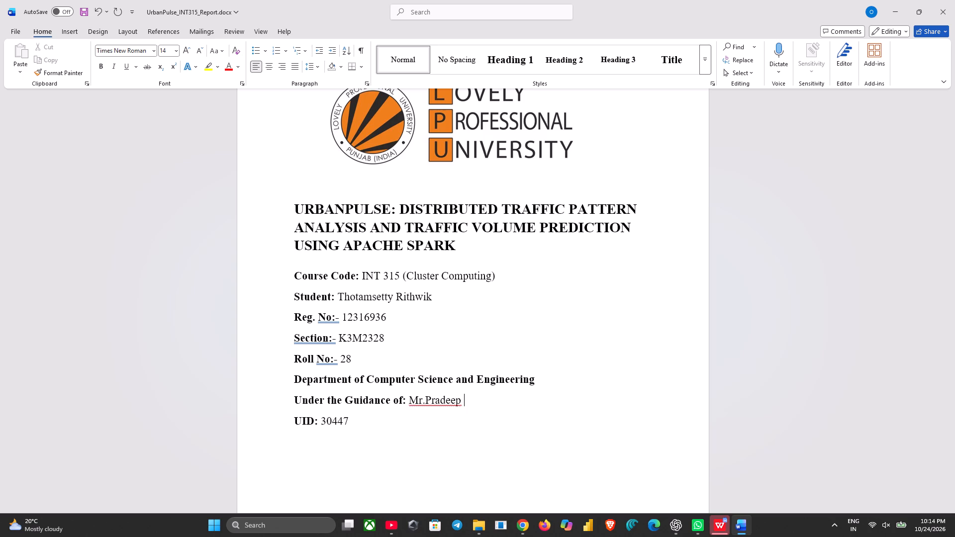
pyautogui.click(442, 399)
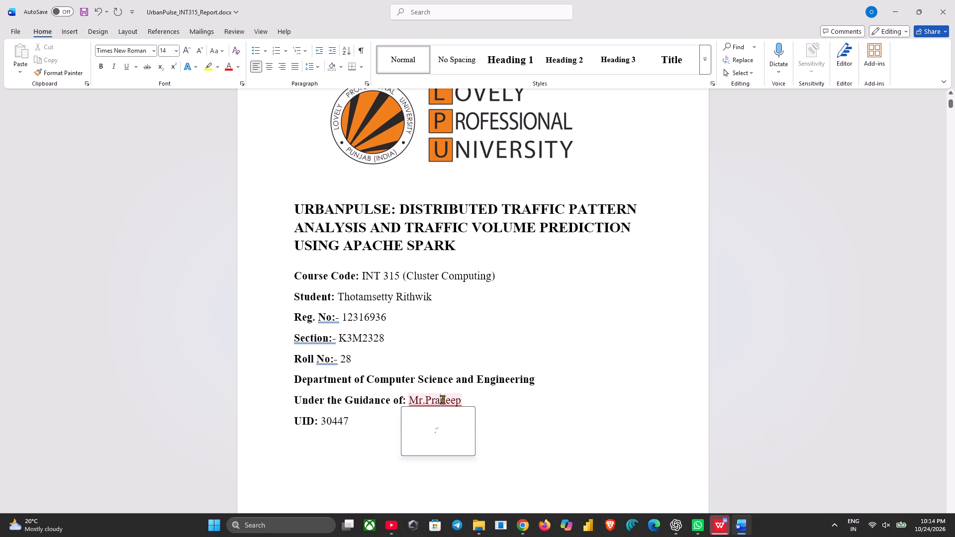
pyautogui.click(430, 435)
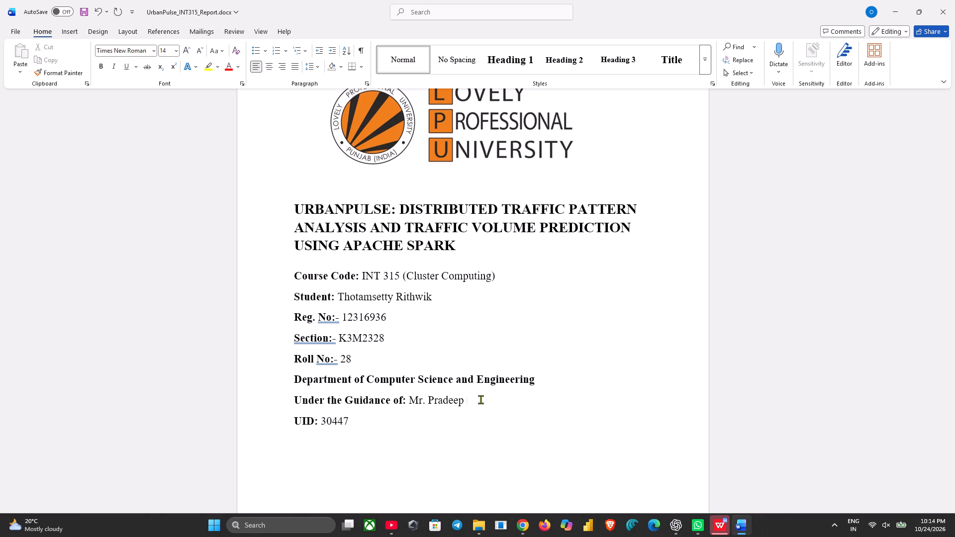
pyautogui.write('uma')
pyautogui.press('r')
# Replace the number on the cover page's UID line with the new guide's UID.
pyautogui.click(391, 437)
pyautogui.press('BackSpace')
pyautogui.press('BackSpace')
pyautogui.press('BackSpace')
pyautogui.press('BackSpace')
pyautogui.press('BackSpace')
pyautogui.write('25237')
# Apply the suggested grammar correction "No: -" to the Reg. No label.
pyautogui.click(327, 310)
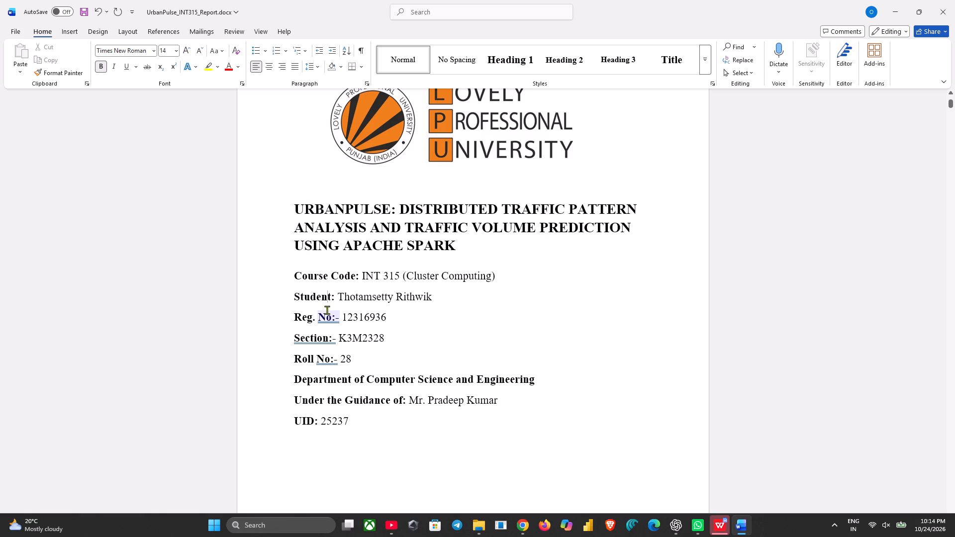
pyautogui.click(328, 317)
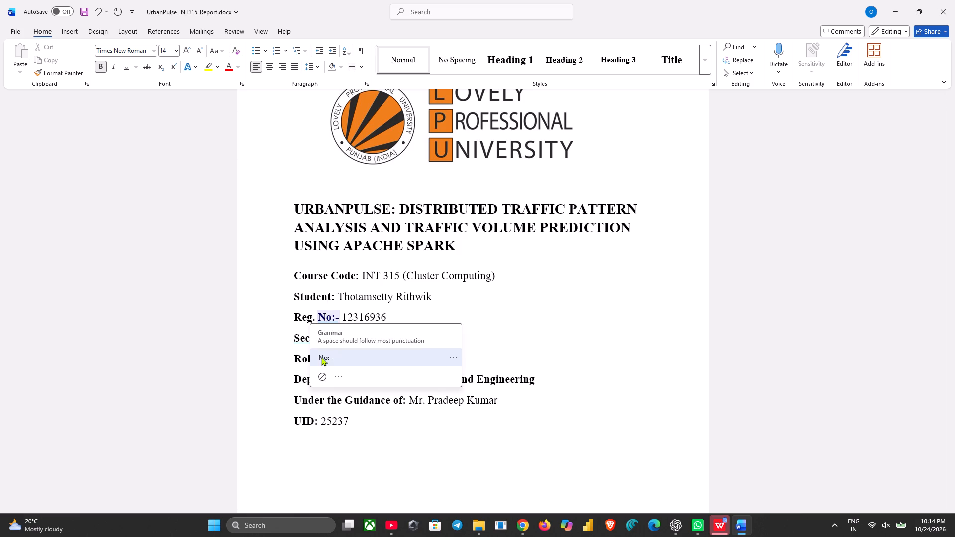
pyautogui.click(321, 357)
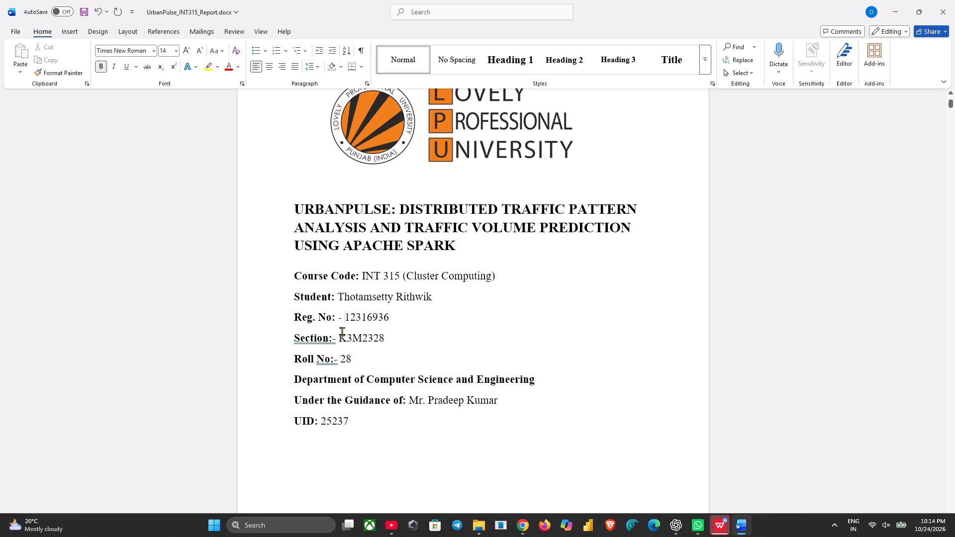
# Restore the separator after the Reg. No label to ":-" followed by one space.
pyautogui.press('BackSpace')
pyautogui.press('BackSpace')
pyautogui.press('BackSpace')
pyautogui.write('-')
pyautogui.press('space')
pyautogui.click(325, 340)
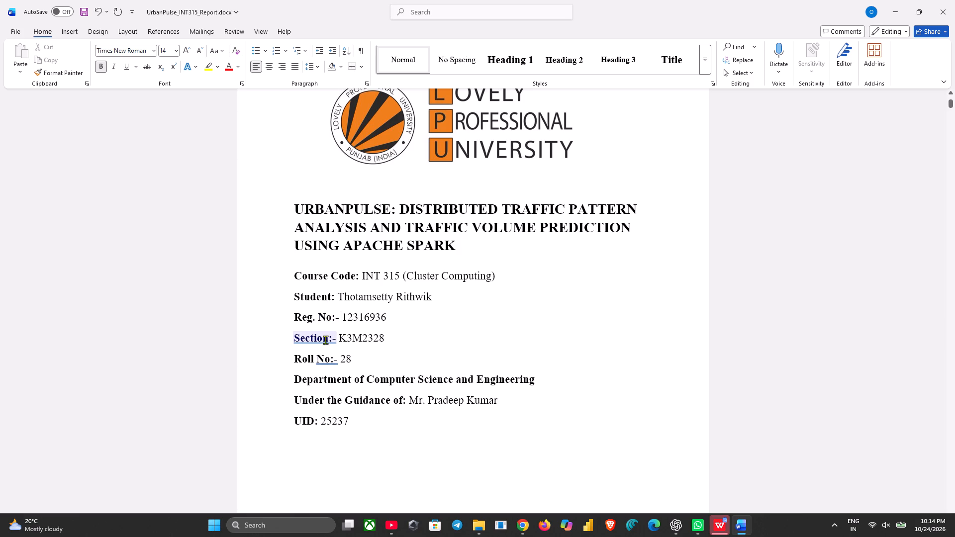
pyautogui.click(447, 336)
# Apply the spelling suggestion "Urban Pulse" in the Problem Statement row of the table of contents.
pyautogui.scroll(-1, 447, 336)
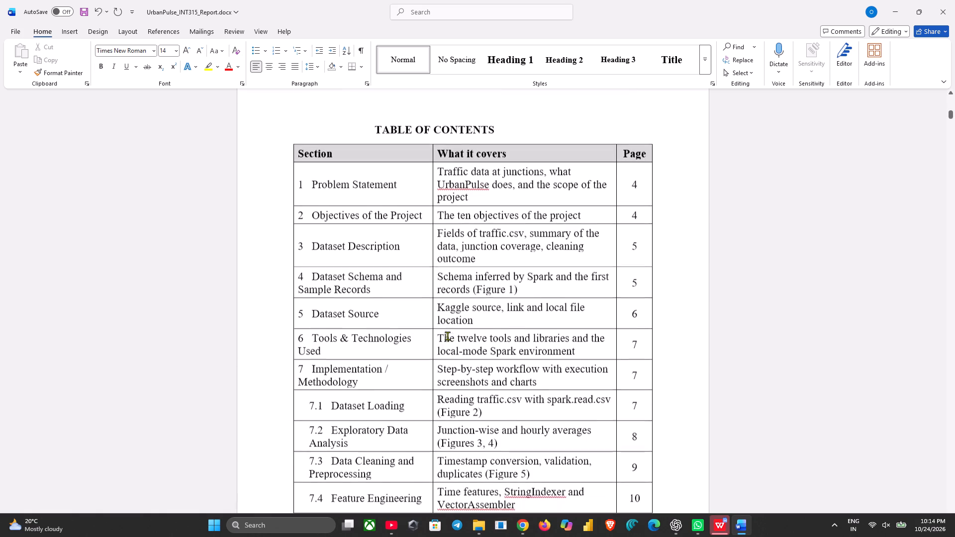
pyautogui.scroll(-1, 447, 336)
pyautogui.click(473, 184)
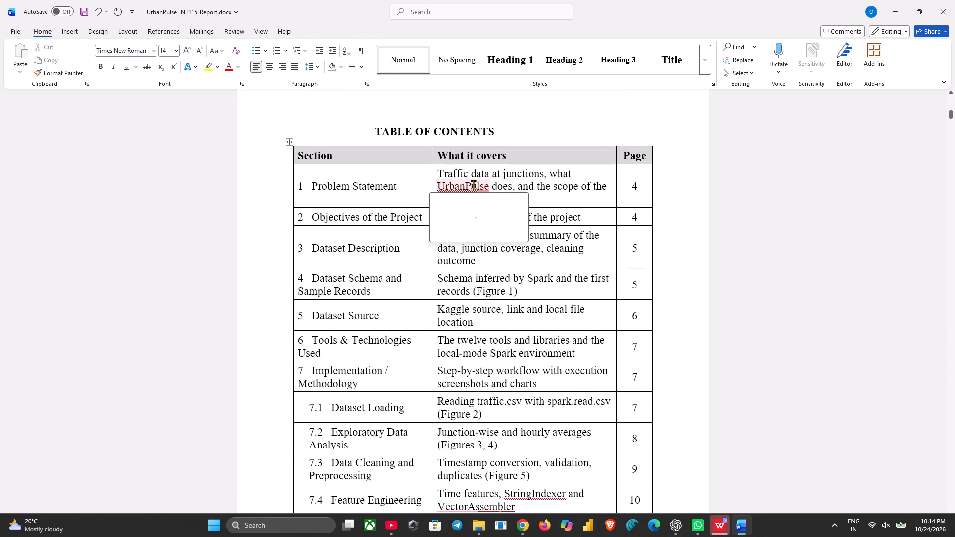
pyautogui.click(454, 217)
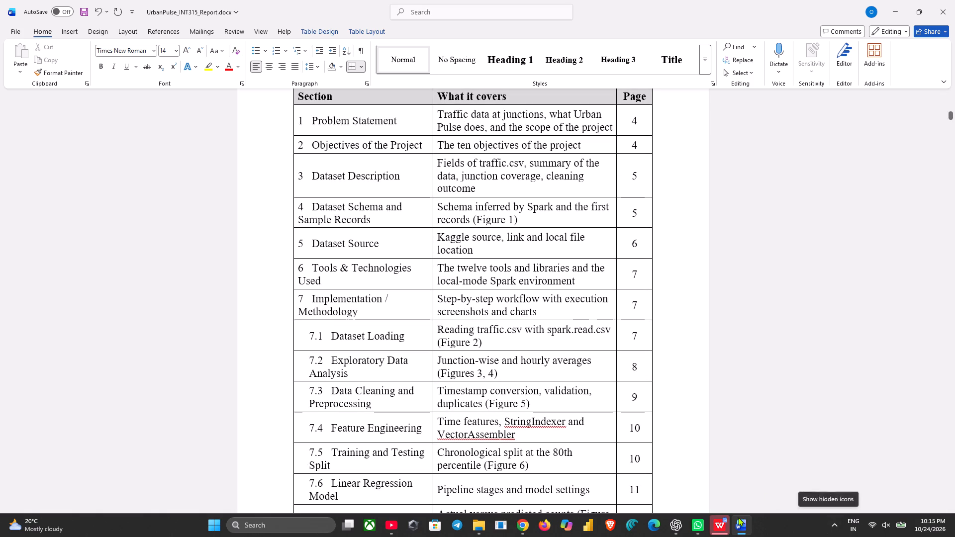
# Switch to WPS Office and close the UrbanPulse report window open there.
pyautogui.click(715, 534)
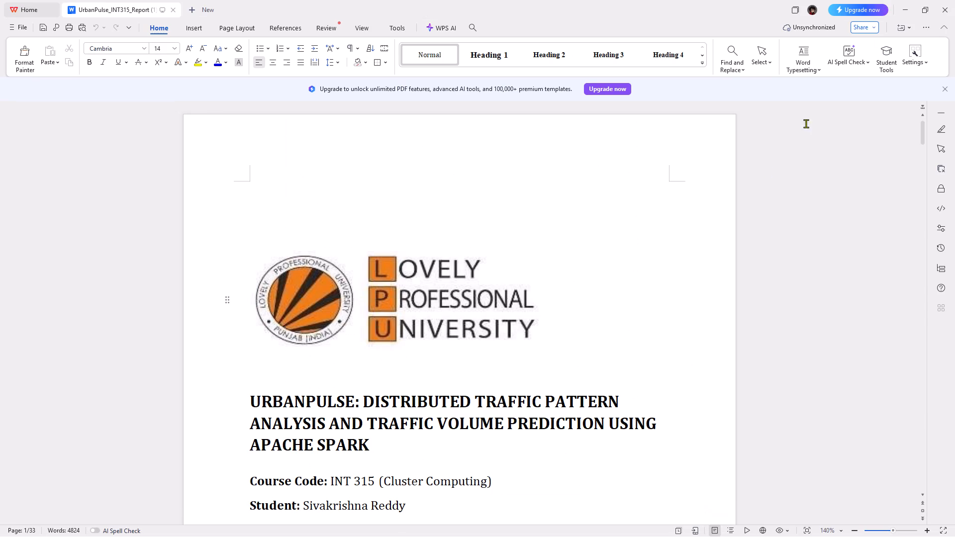
pyautogui.moveTo(930, 0); pyautogui.dragTo(936, 6)
pyautogui.click(936, 6)
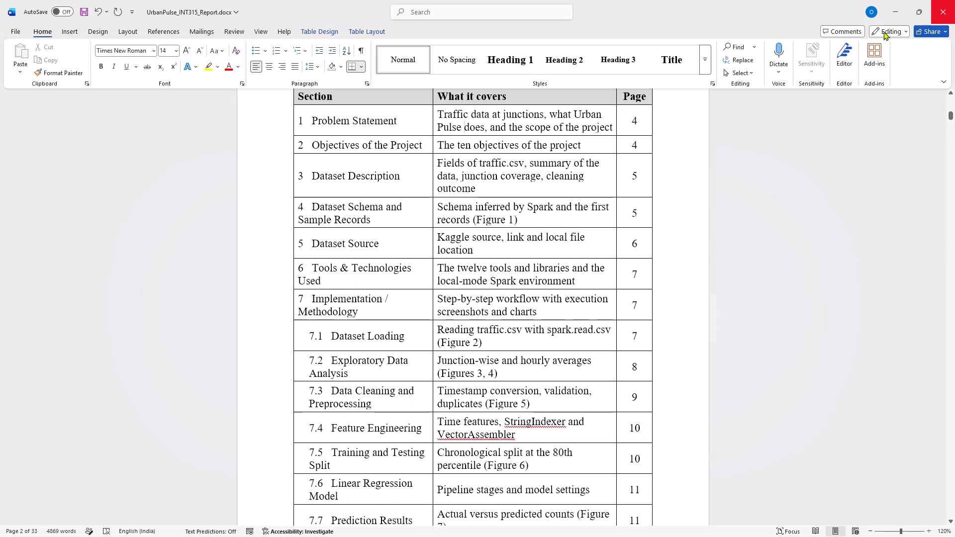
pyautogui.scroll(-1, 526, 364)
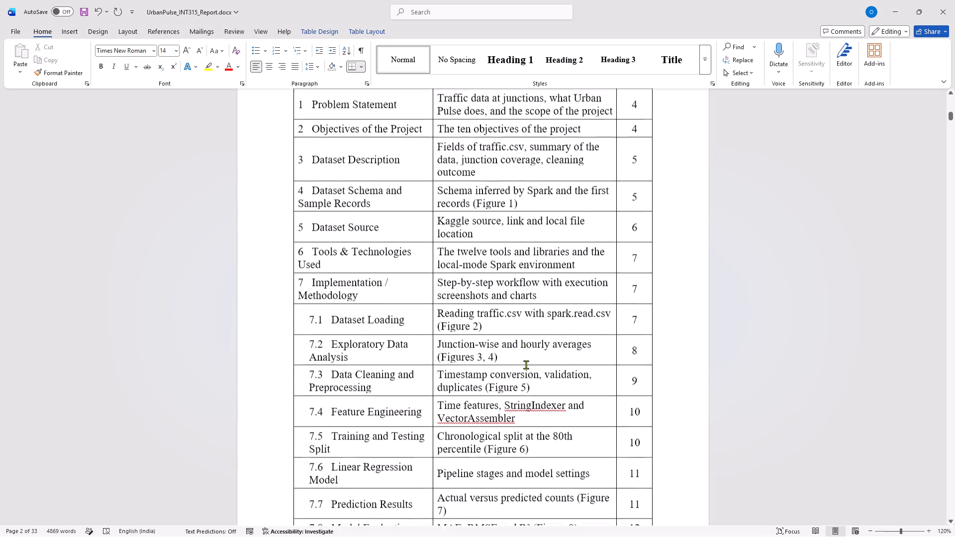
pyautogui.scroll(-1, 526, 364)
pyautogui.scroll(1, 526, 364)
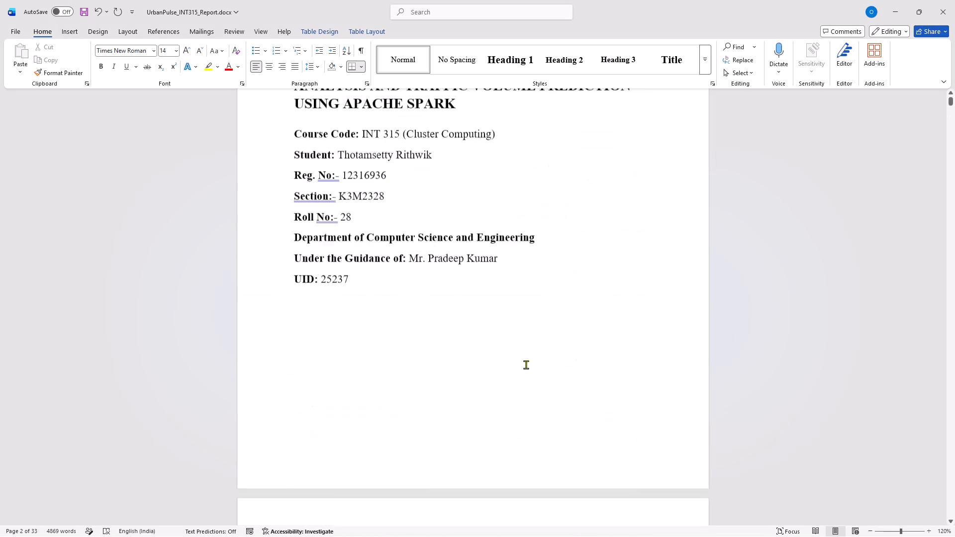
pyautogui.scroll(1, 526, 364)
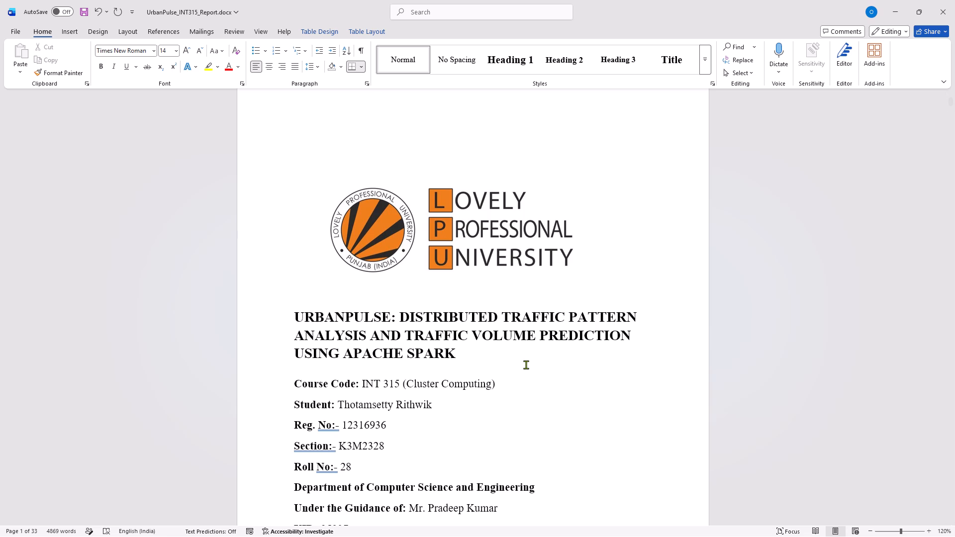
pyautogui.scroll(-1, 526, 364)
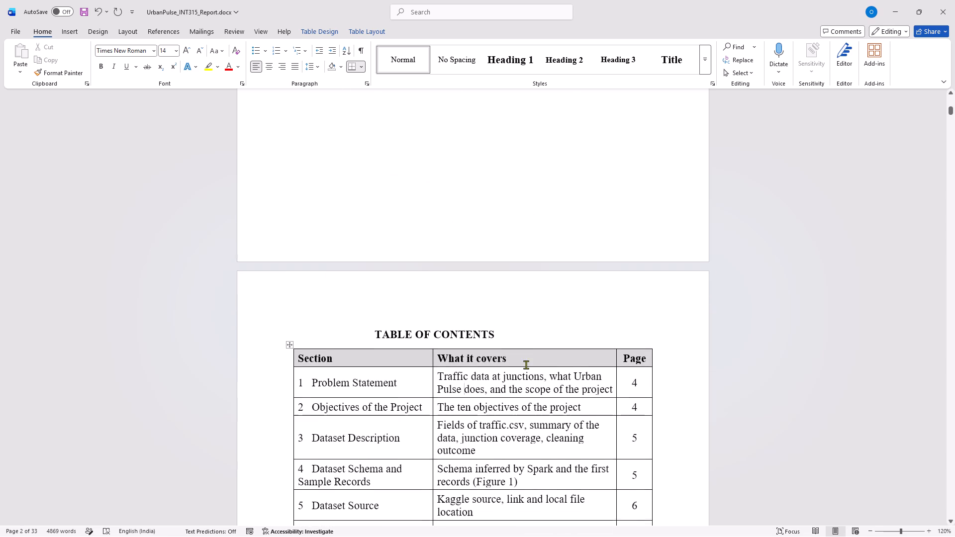
# Review the table of contents rows and the cover page details for remaining errors.
pyautogui.scroll(-1, 526, 364)
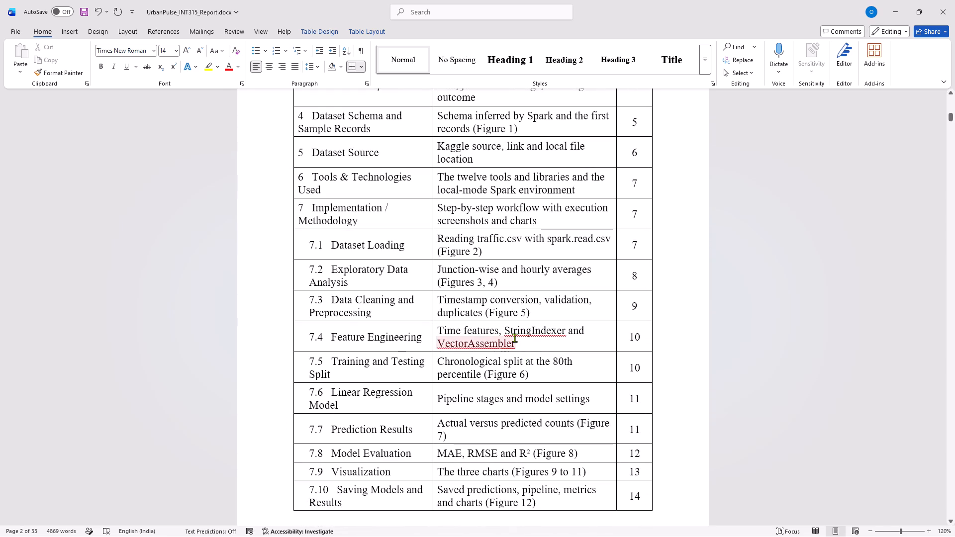
pyautogui.scroll(-1, 514, 338)
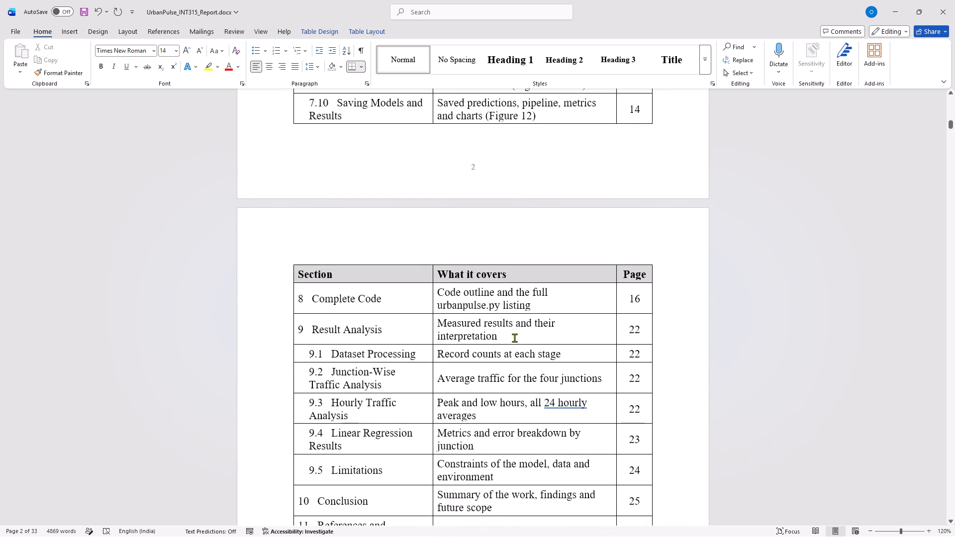
pyautogui.scroll(2, 514, 338)
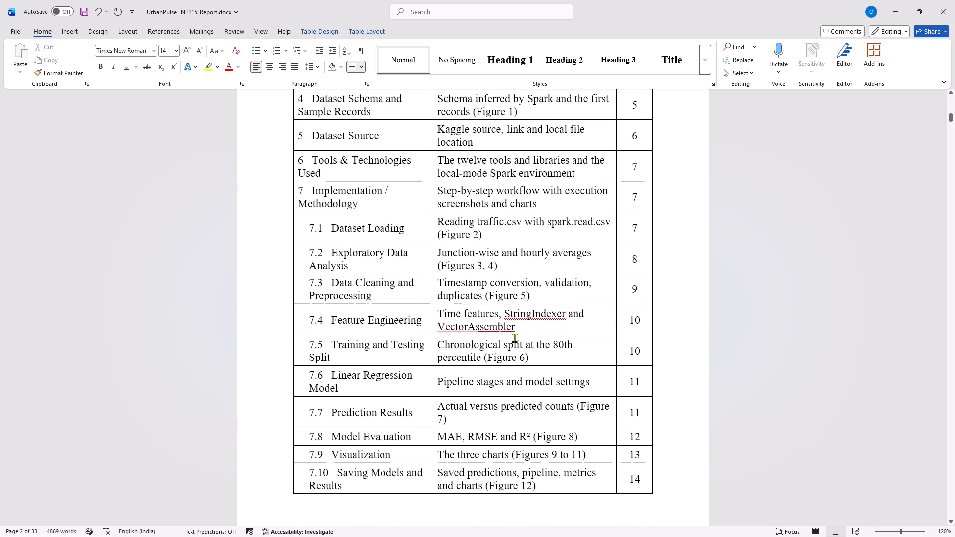
pyautogui.scroll(2, 514, 338)
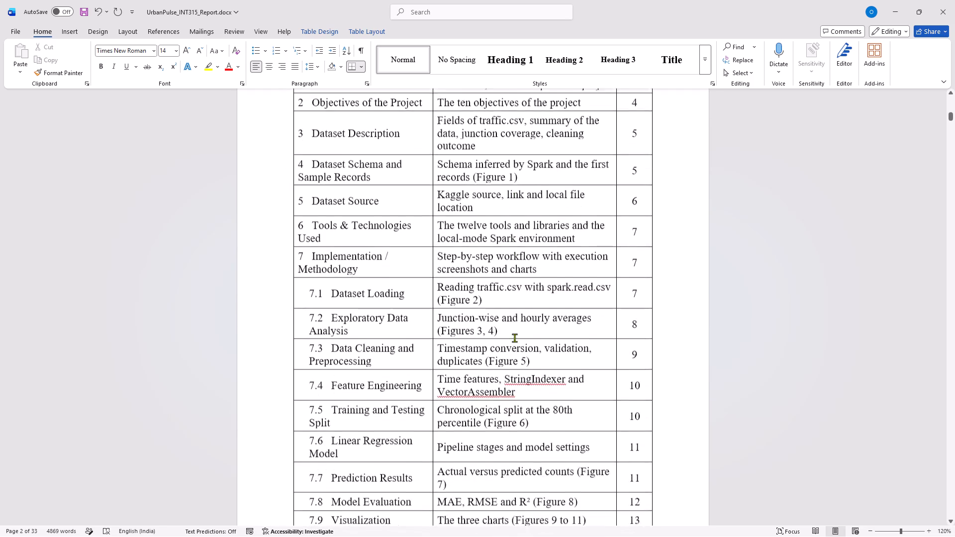
pyautogui.scroll(1, 514, 338)
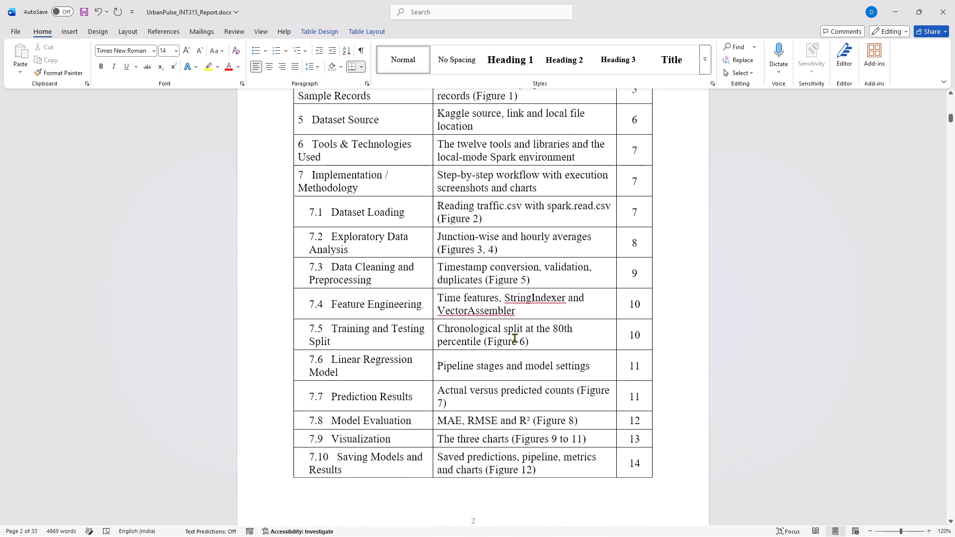
pyautogui.scroll(1, 514, 338)
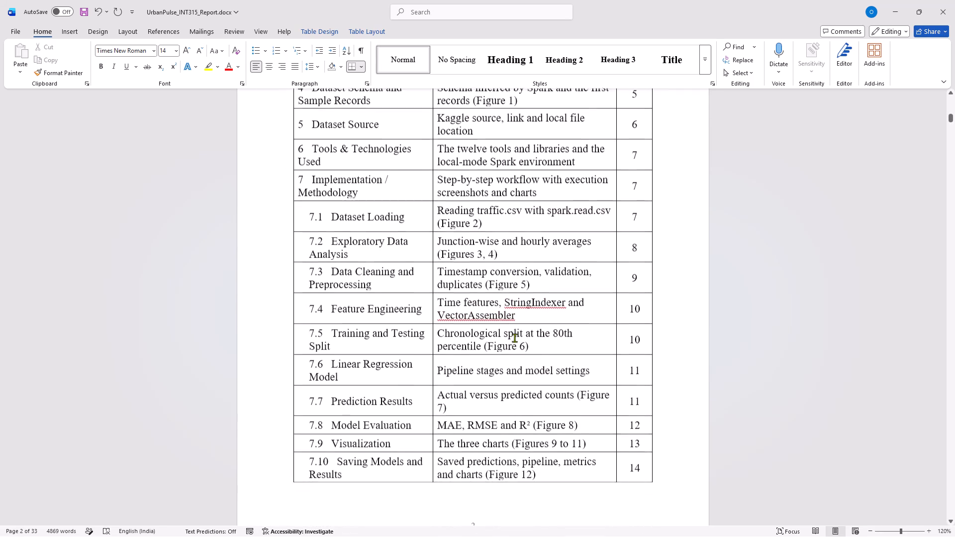
pyautogui.scroll(2, 514, 338)
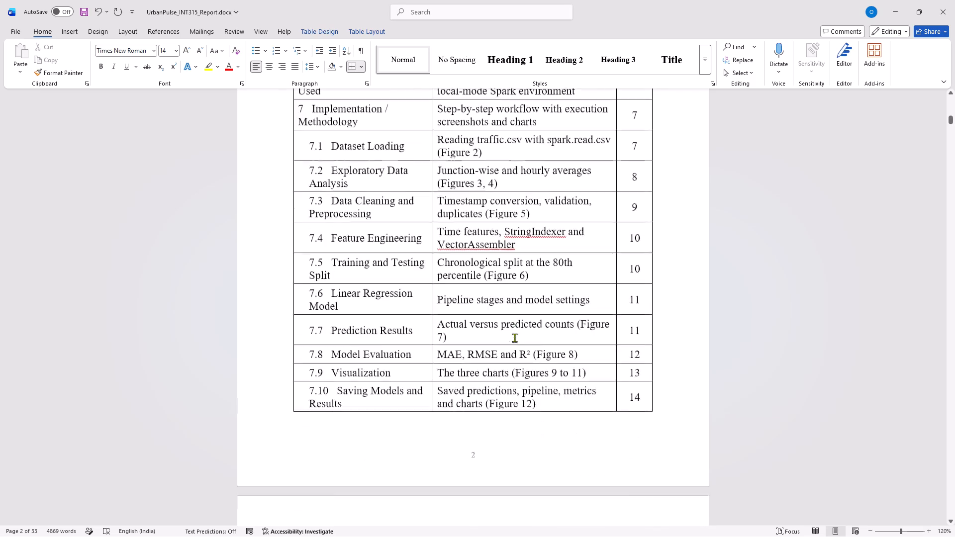
pyautogui.scroll(1, 514, 338)
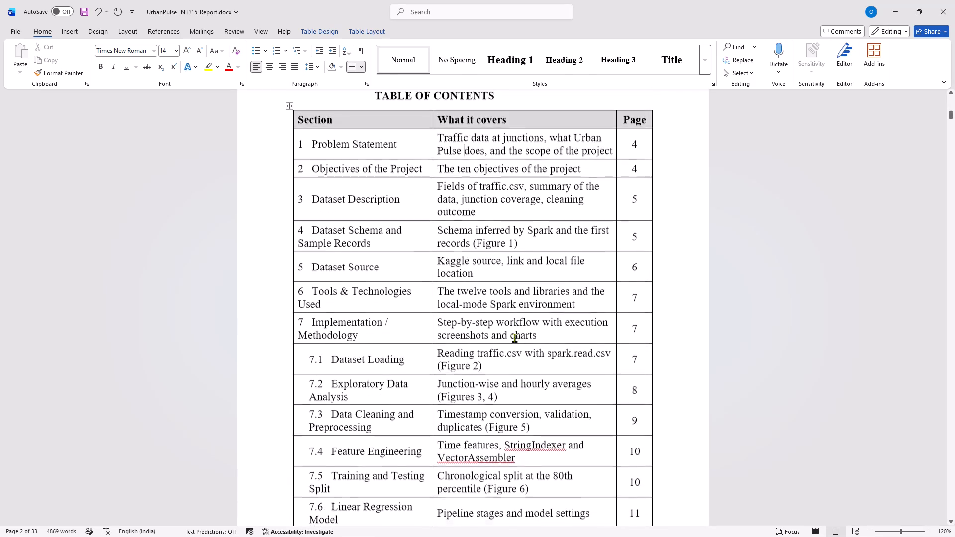
pyautogui.scroll(1, 514, 338)
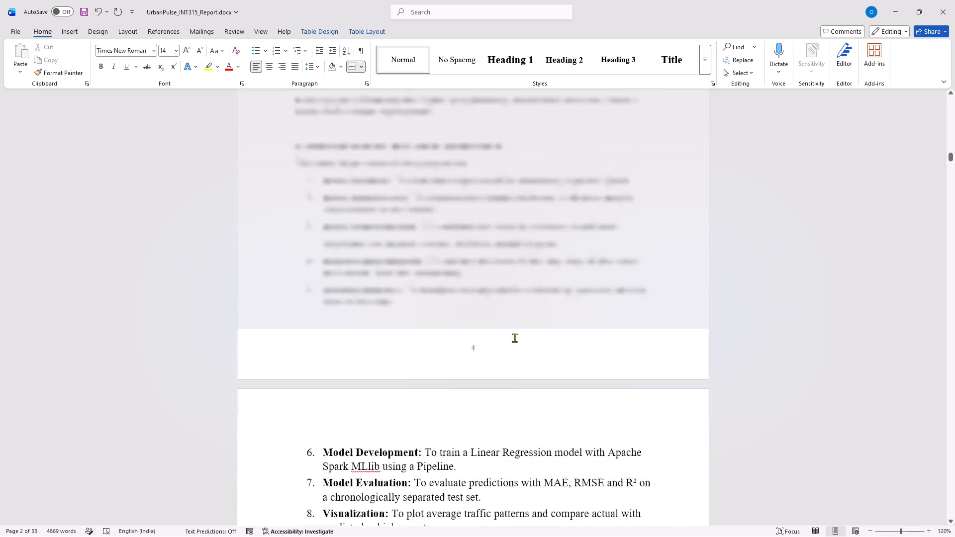
pyautogui.scroll(8, 514, 338)
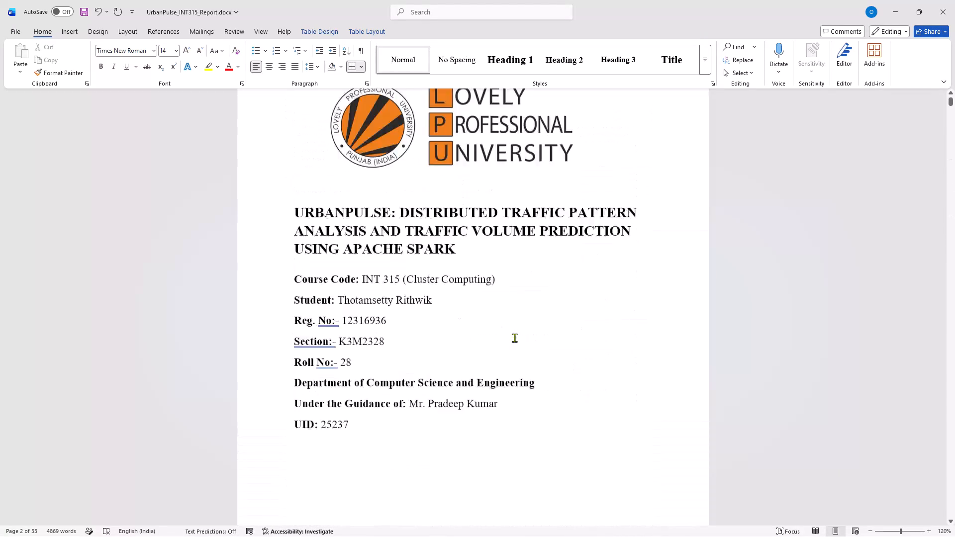
pyautogui.scroll(8, 514, 338)
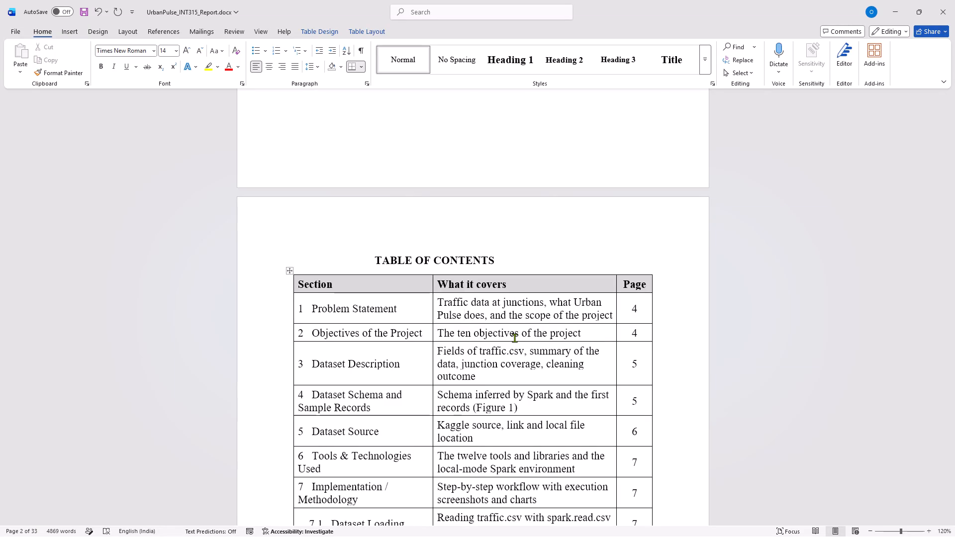
# Apply the spelling suggestions "String Indexer" and "Vector Assembler" in the Feature Engineering row of the table of contents.
pyautogui.scroll(-2, 532, 371)
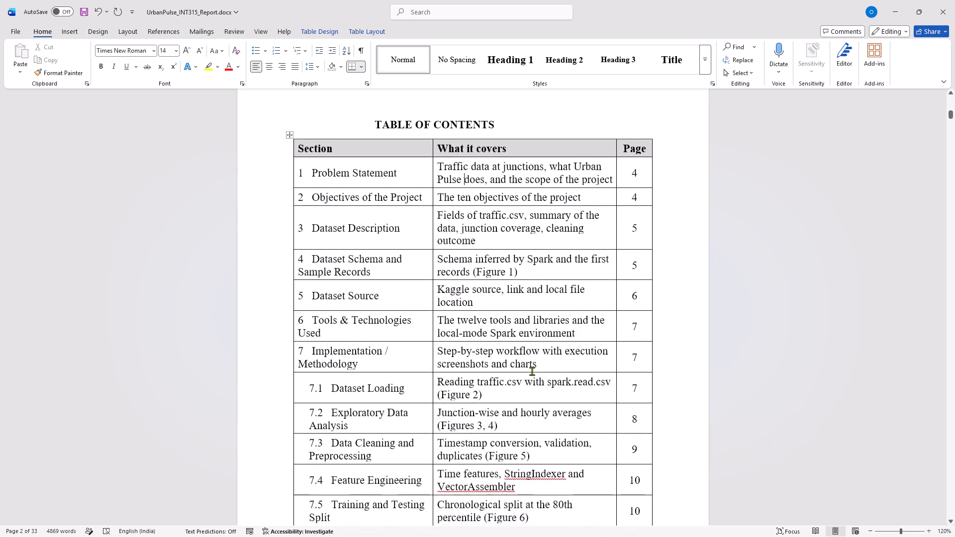
pyautogui.scroll(-1, 532, 371)
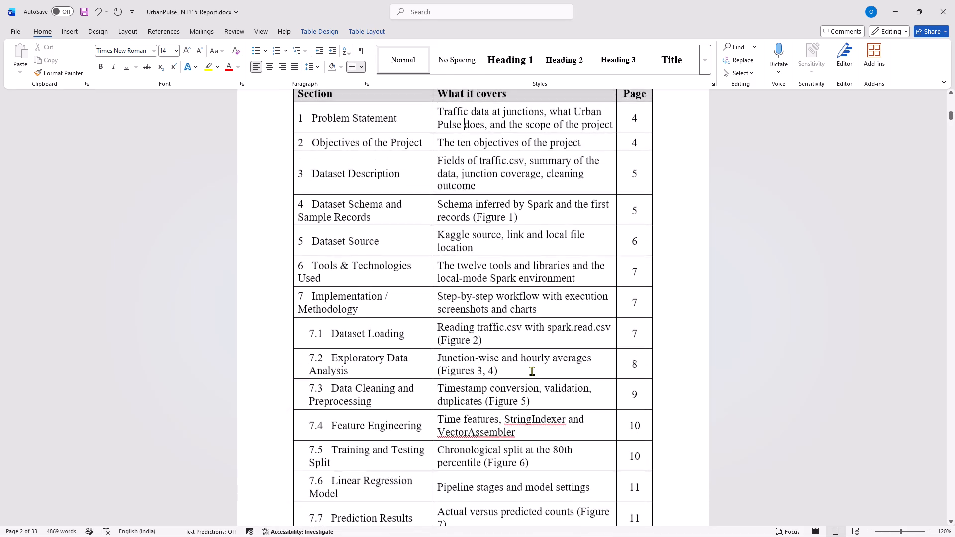
pyautogui.click(533, 391)
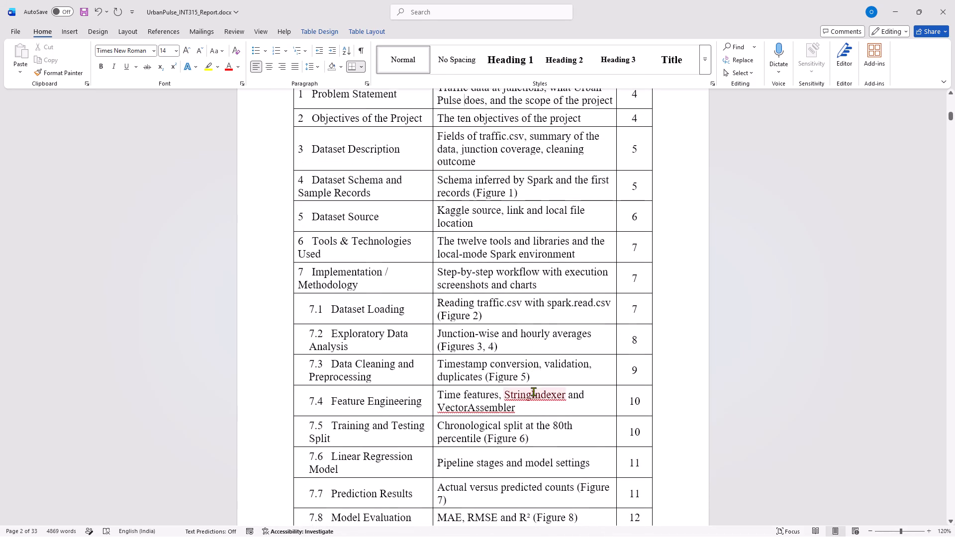
pyautogui.click(522, 433)
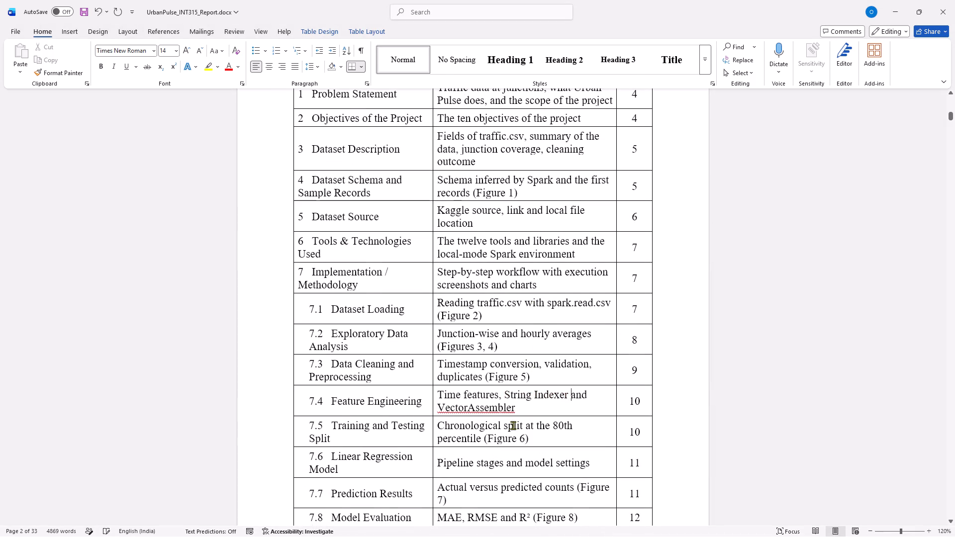
pyautogui.click(484, 406)
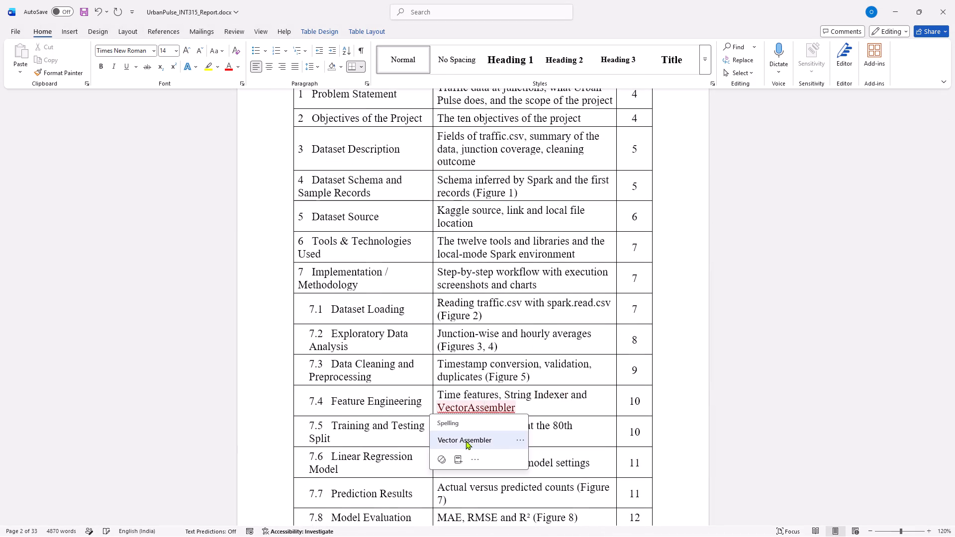
pyautogui.click(466, 441)
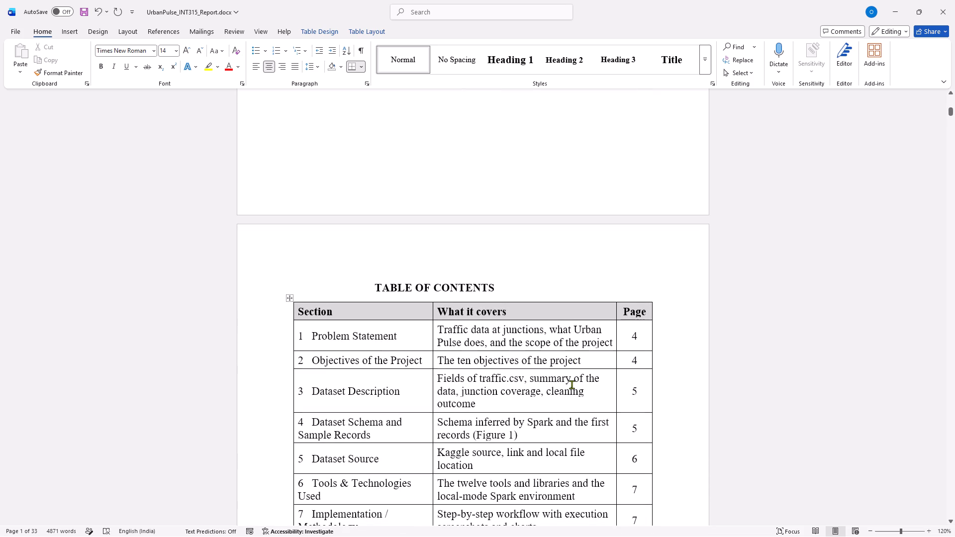
# Add the flagged word "MLlib" in the Model Development objective to the spelling dictionary.
pyautogui.scroll(-1, 572, 384)
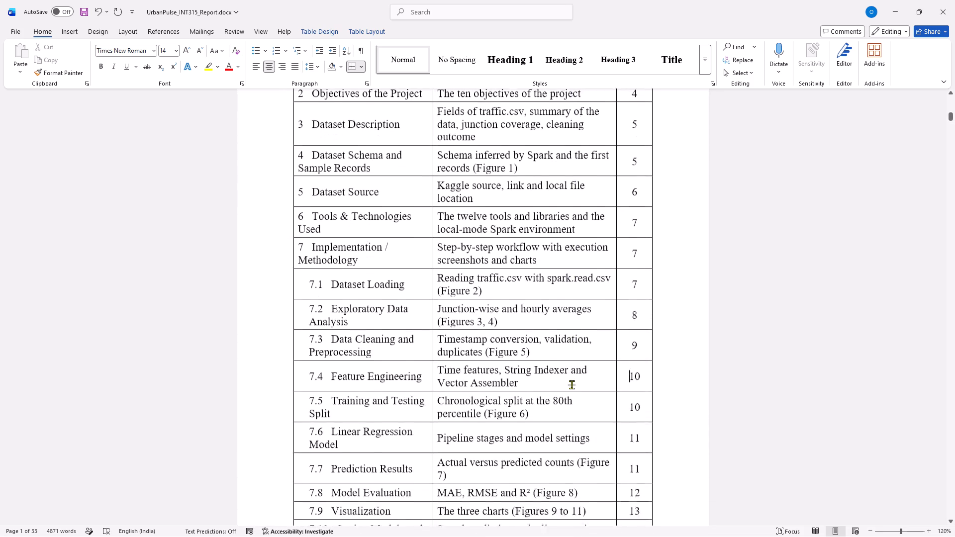
pyautogui.scroll(-1, 572, 384)
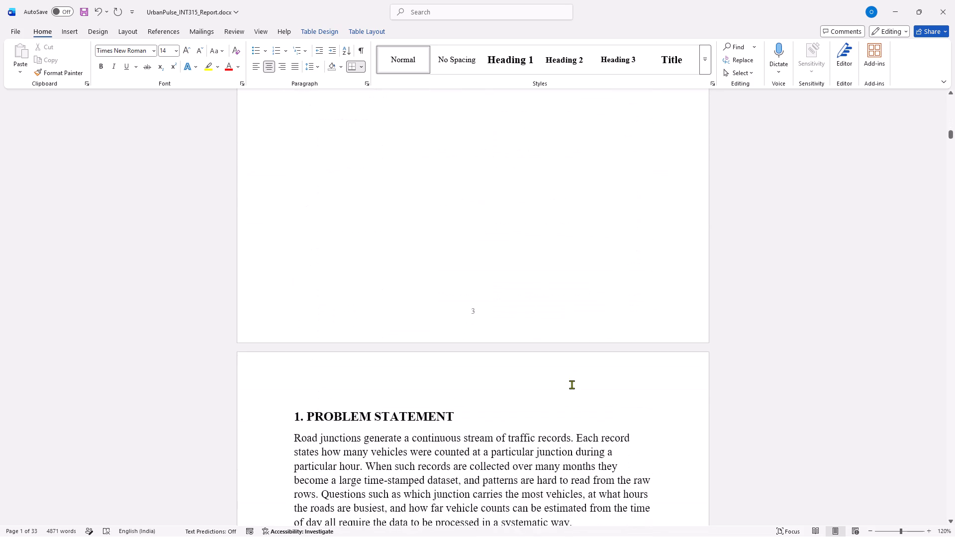
pyautogui.hscroll(-1, 572, 384)
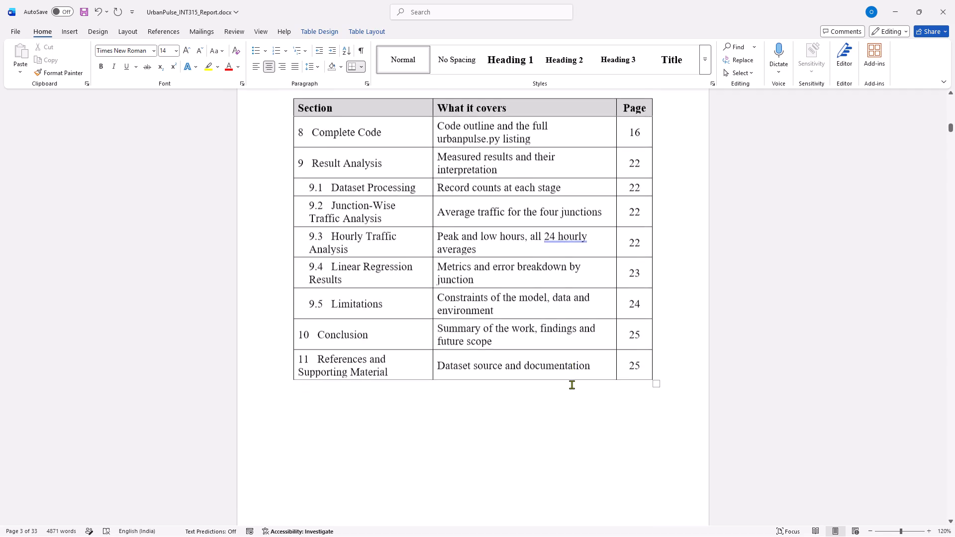
pyautogui.hscroll(-1, 572, 384)
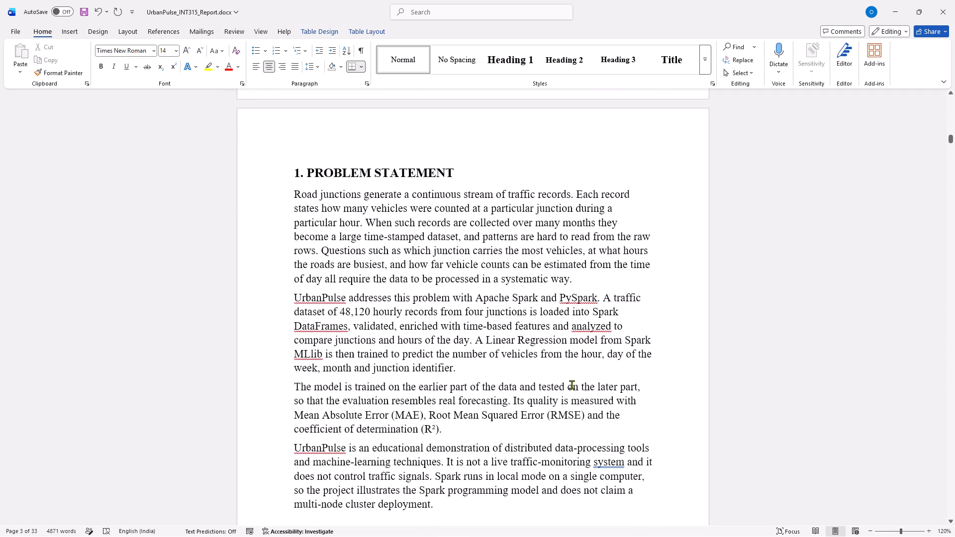
pyautogui.scroll(-1, 572, 384)
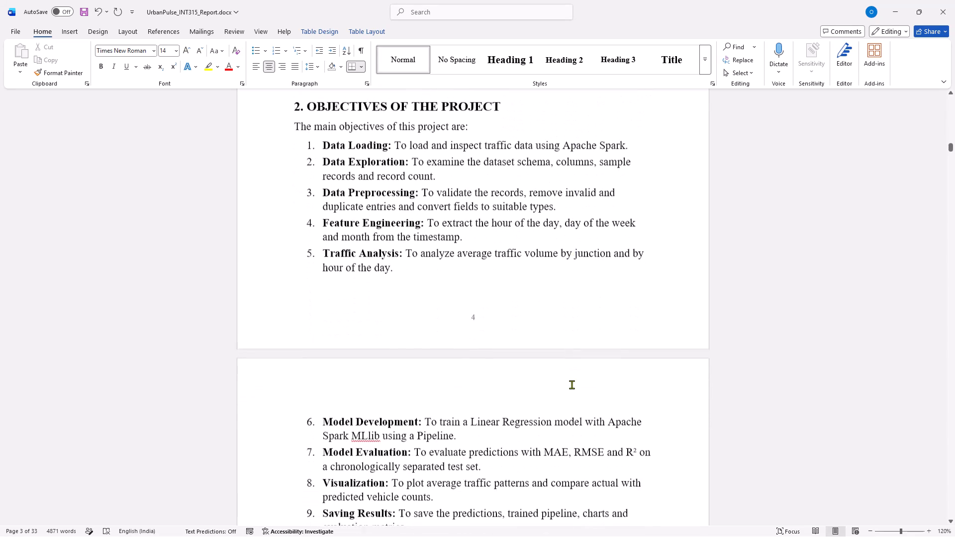
pyautogui.scroll(-1, 572, 384)
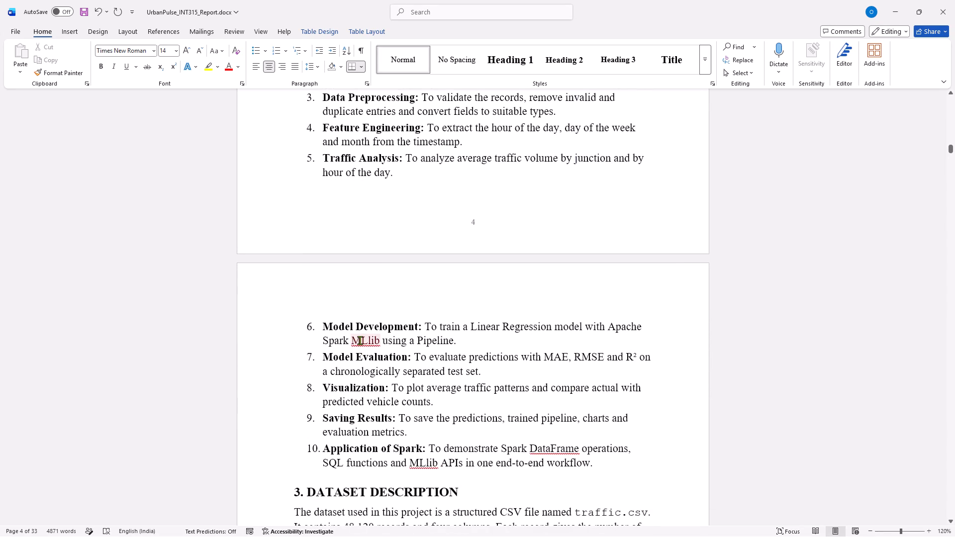
pyautogui.click(360, 340)
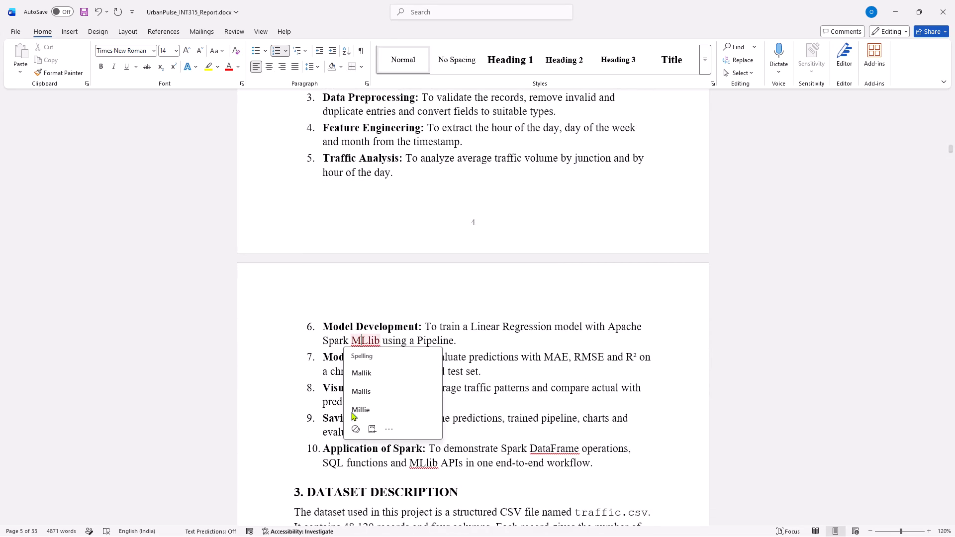
pyautogui.click(370, 430)
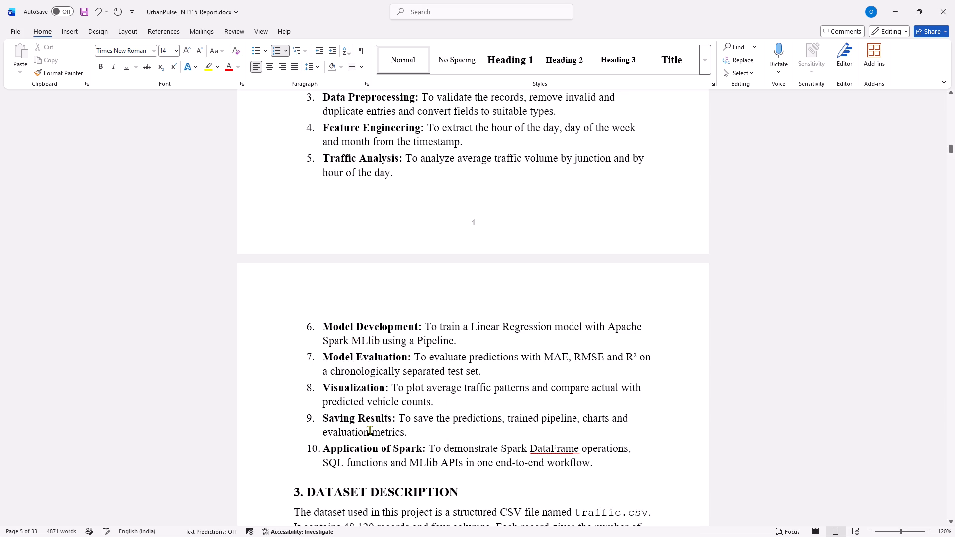
# Add the flagged word "DataFrame" in the Application of Spark objective to the spelling dictionary.
pyautogui.scroll(-1, 616, 312)
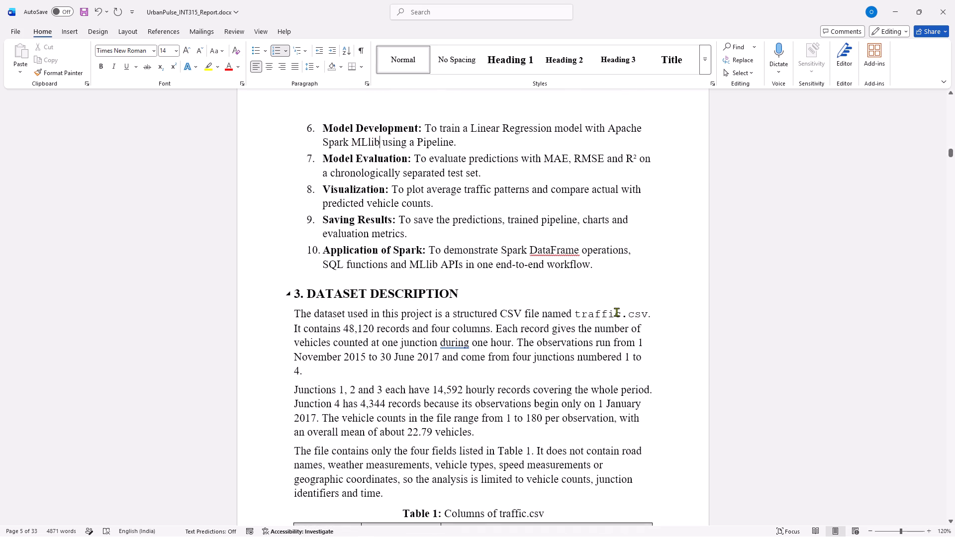
pyautogui.click(569, 308)
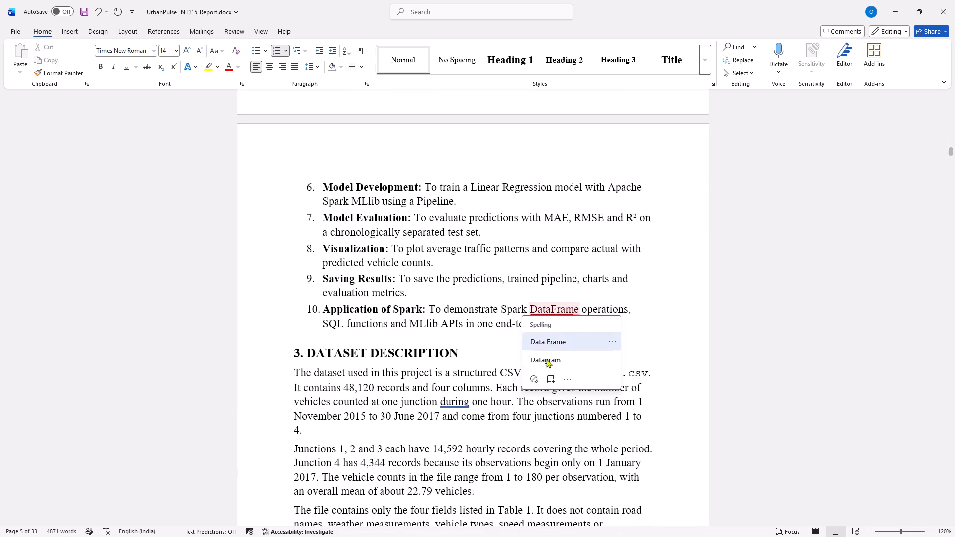
pyautogui.click(551, 384)
# Examine the report from the cover page through the Dataset Description section for remaining spelling and grammar marks.
pyautogui.scroll(1, 600, 327)
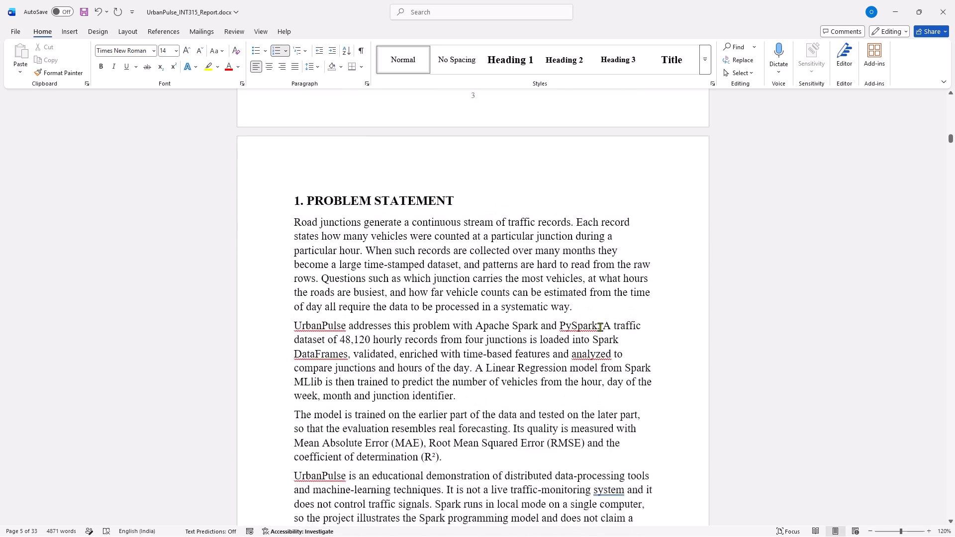
pyautogui.scroll(1, 600, 327)
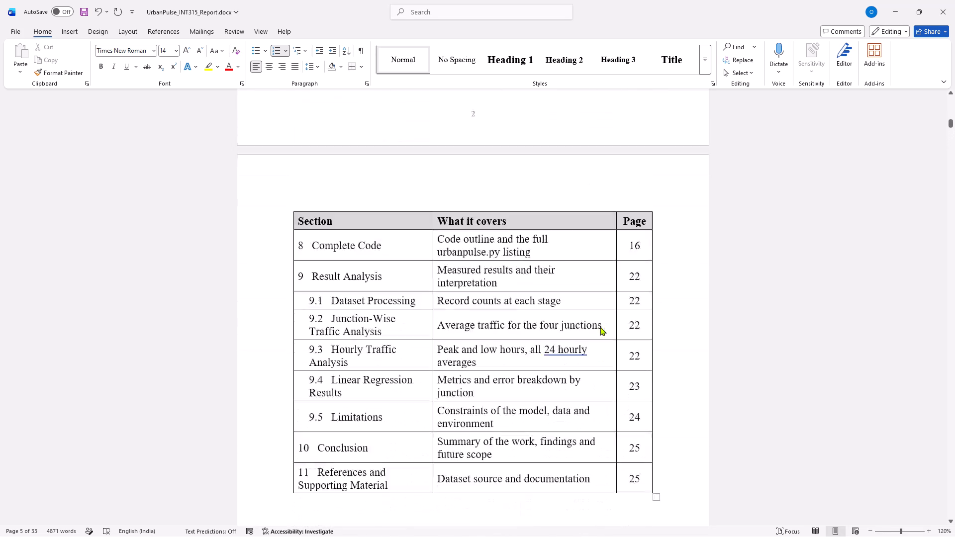
pyautogui.scroll(1, 600, 327)
pyautogui.scroll(-1, 600, 327)
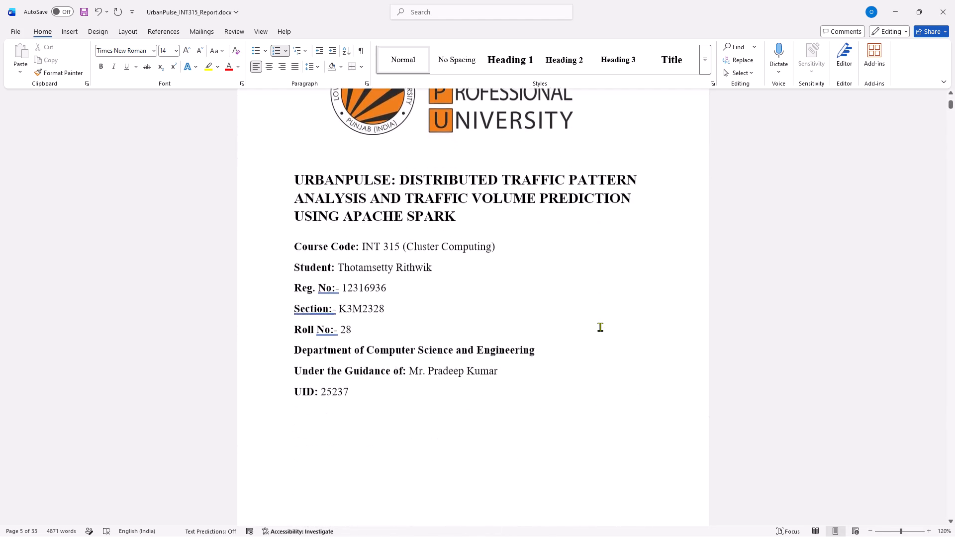
pyautogui.scroll(-1, 600, 327)
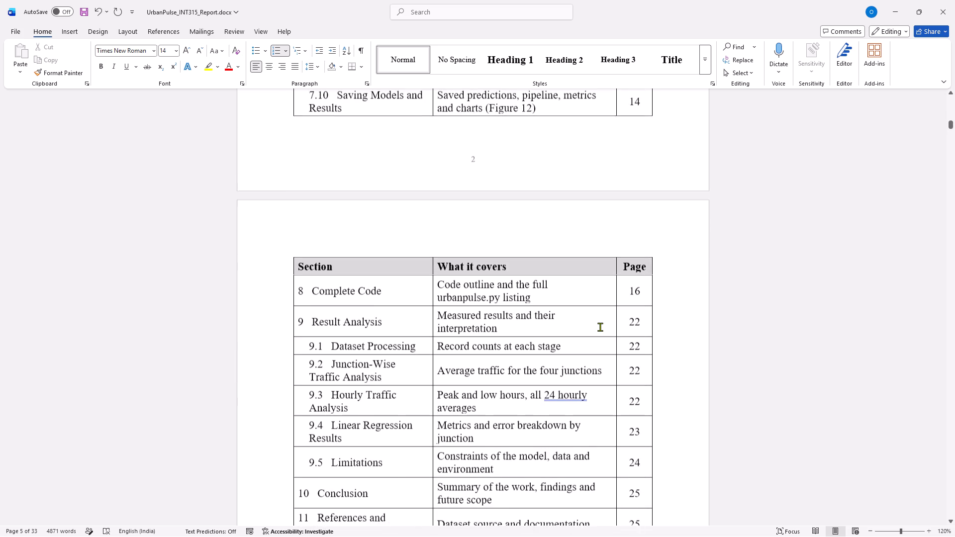
pyautogui.scroll(-1, 600, 327)
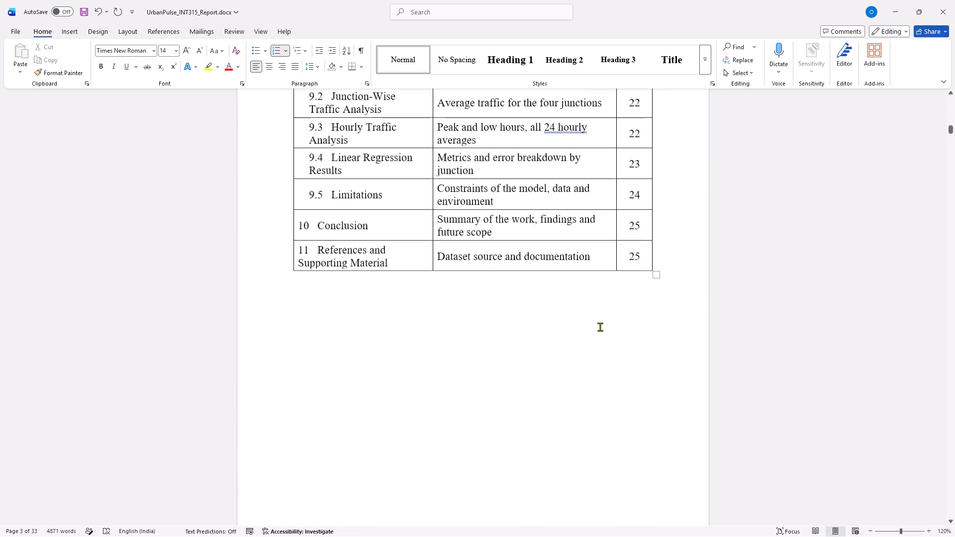
pyautogui.scroll(-2, 600, 327)
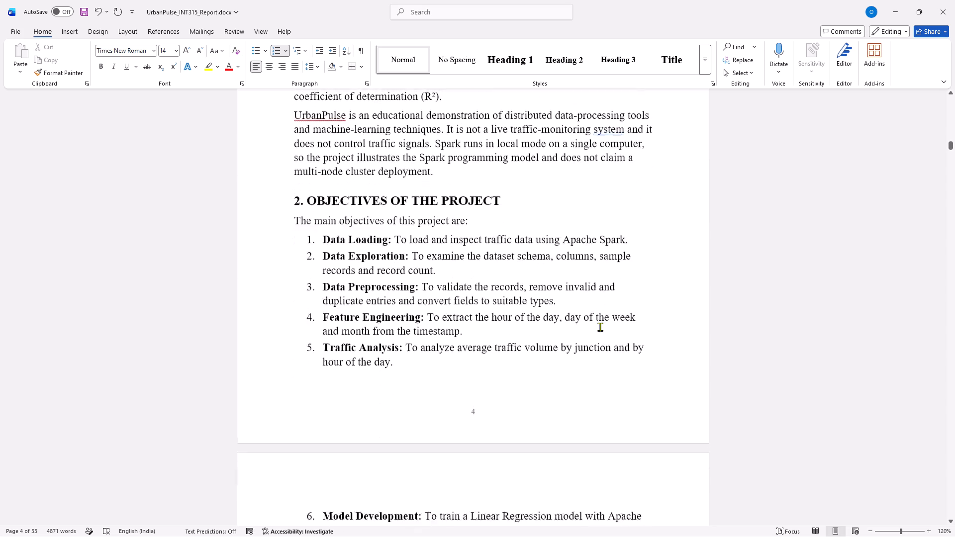
pyautogui.scroll(-2, 600, 327)
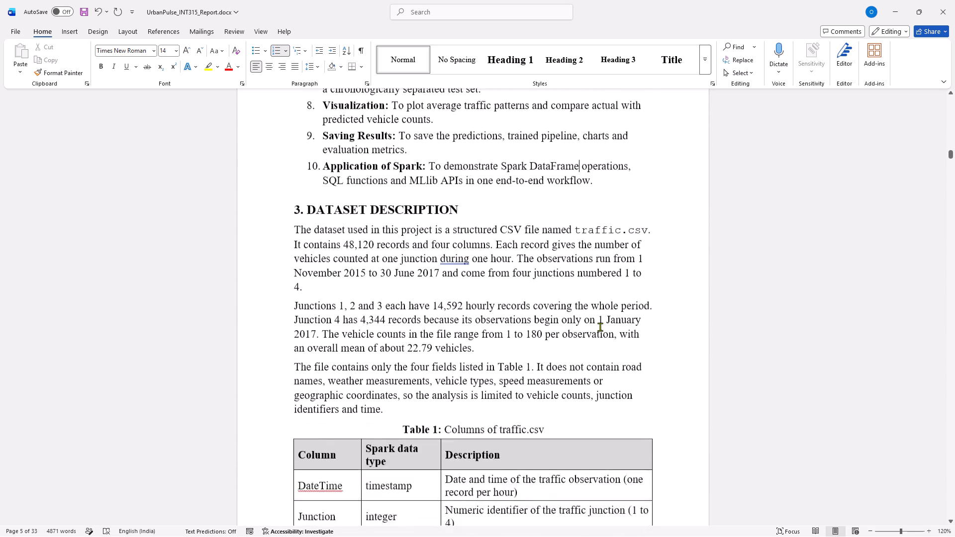
# Examine the report from the Problem Statement section through Tables 1 and 2 for remaining spelling and grammar marks.
pyautogui.scroll(-1, 600, 327)
pyautogui.scroll(1, 600, 327)
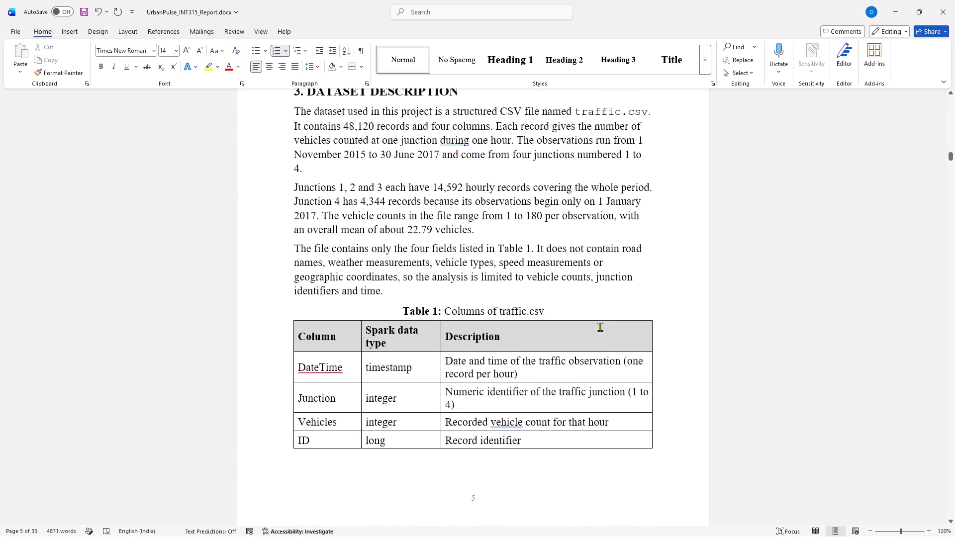
pyautogui.scroll(2, 600, 327)
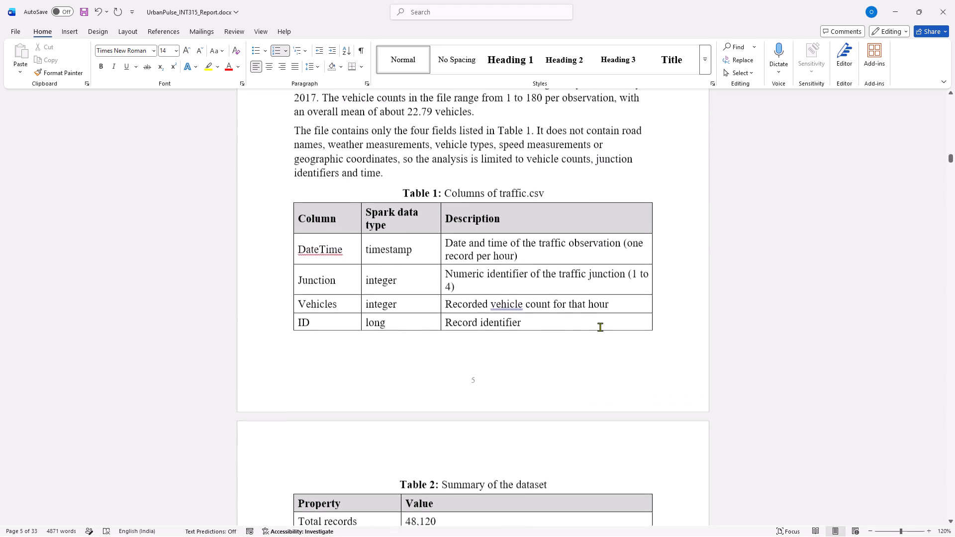
pyautogui.scroll(1, 600, 327)
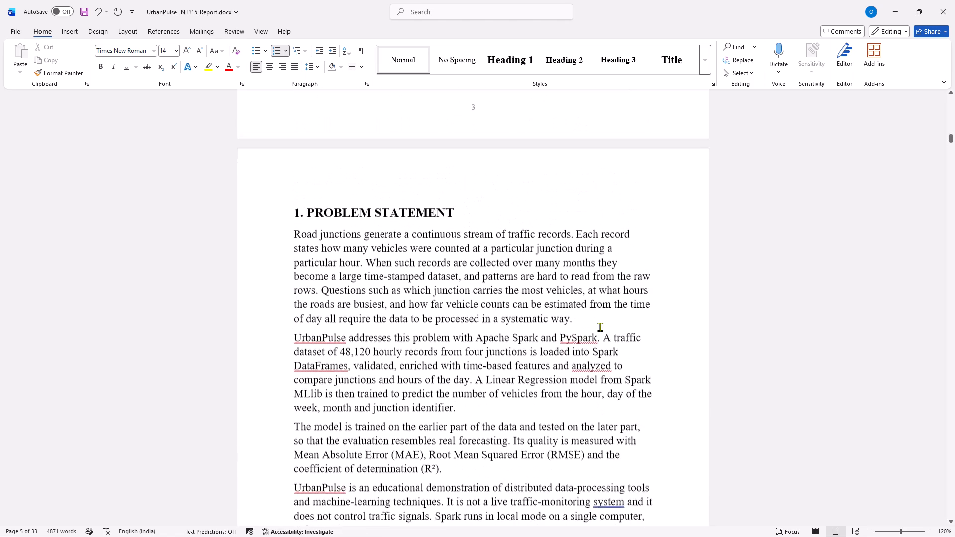
pyautogui.scroll(1, 600, 327)
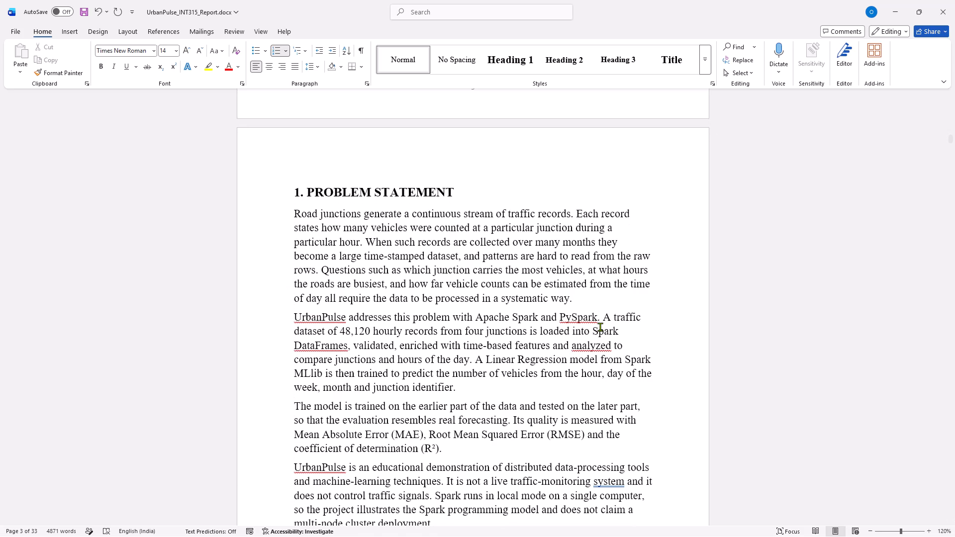
pyautogui.scroll(-1, 600, 327)
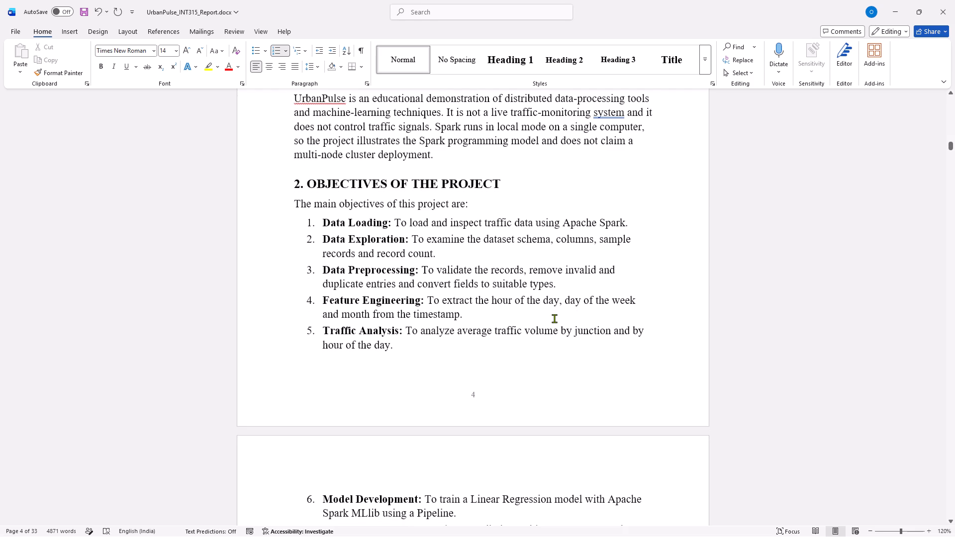
pyautogui.scroll(-1, 459, 327)
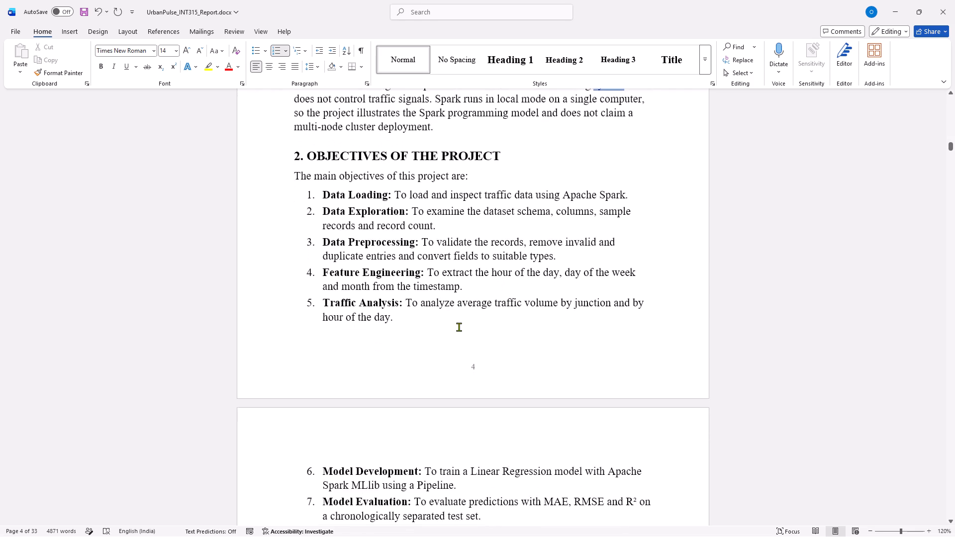
pyautogui.scroll(-1, 459, 327)
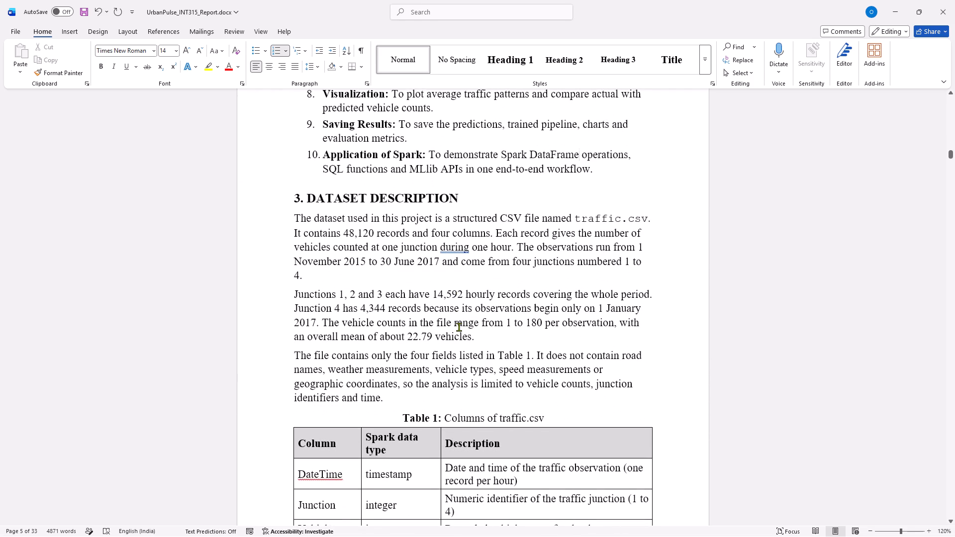
pyautogui.scroll(-2, 459, 327)
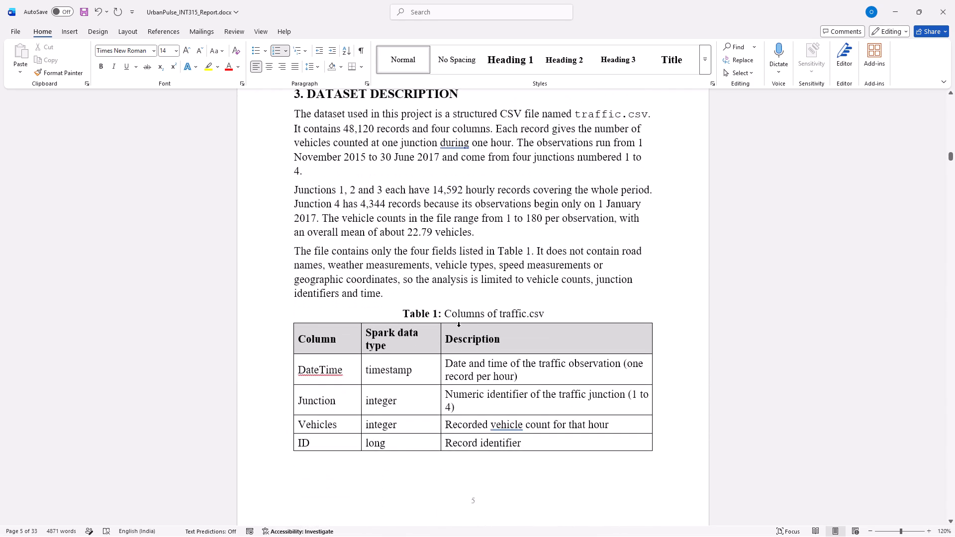
pyautogui.scroll(-1, 459, 327)
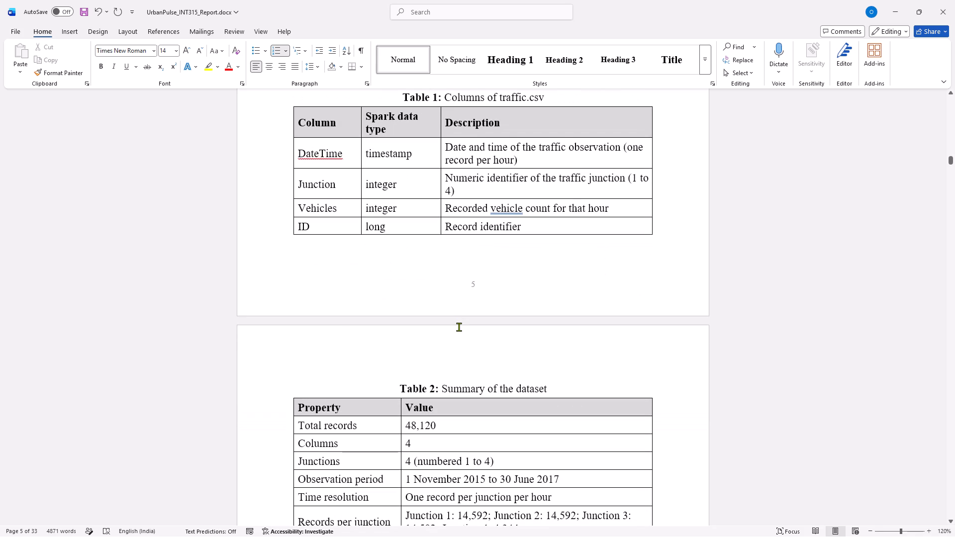
# Ignore the grammar mark on "during" in the first paragraph of the Dataset Description section.
pyautogui.scroll(1, 459, 327)
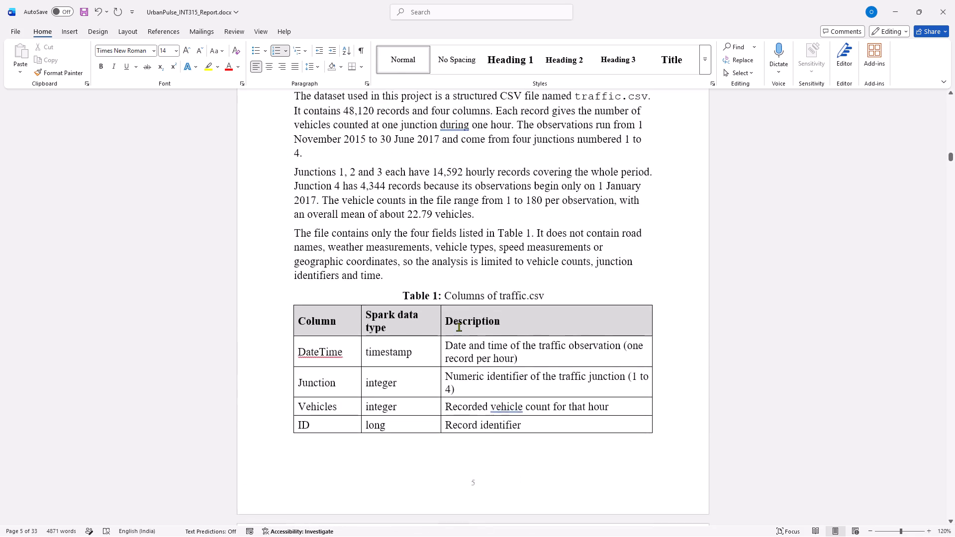
pyautogui.scroll(1, 459, 327)
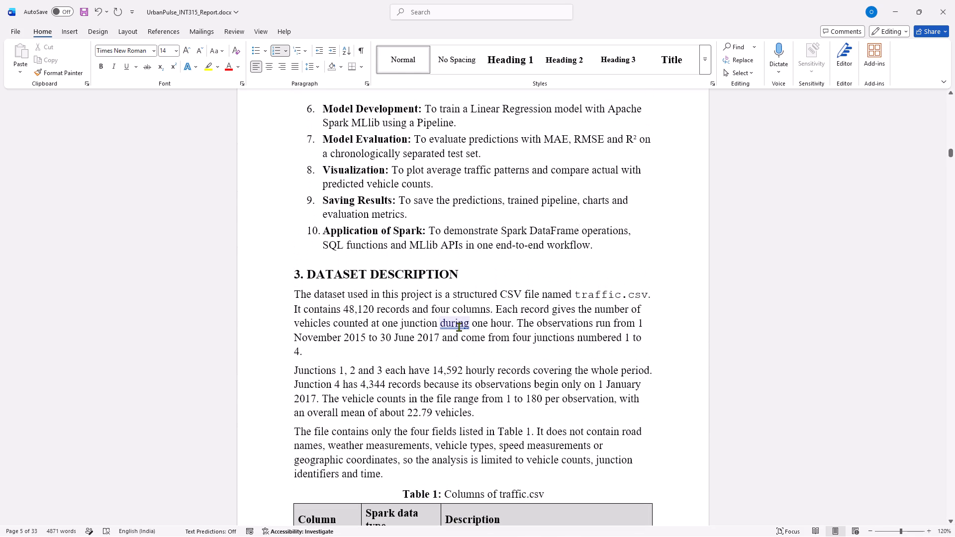
pyautogui.click(458, 327)
pyautogui.click(444, 380)
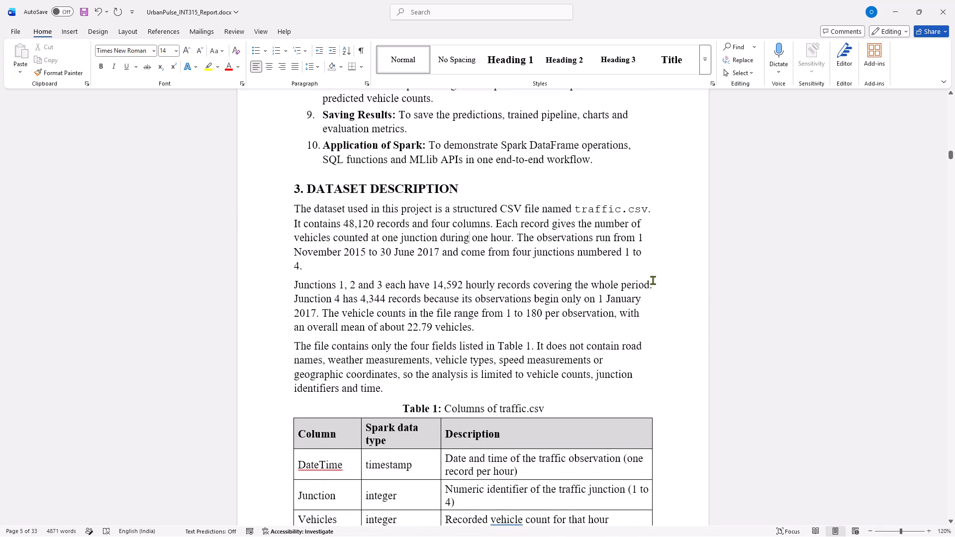
# Ignore the spelling flag on "DateTime" in the Column entries of Table 1.
pyautogui.scroll(-1, 534, 330)
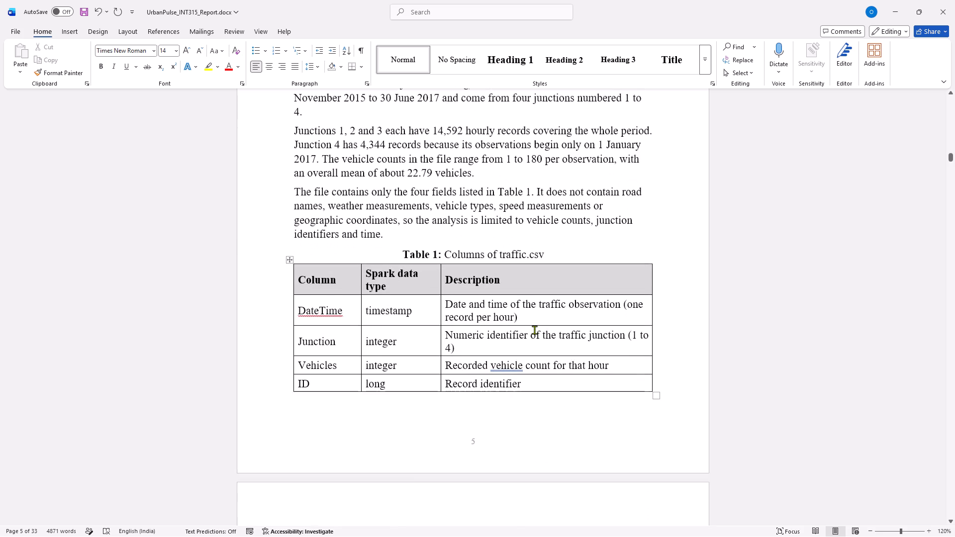
pyautogui.scroll(-1, 534, 330)
pyautogui.click(333, 282)
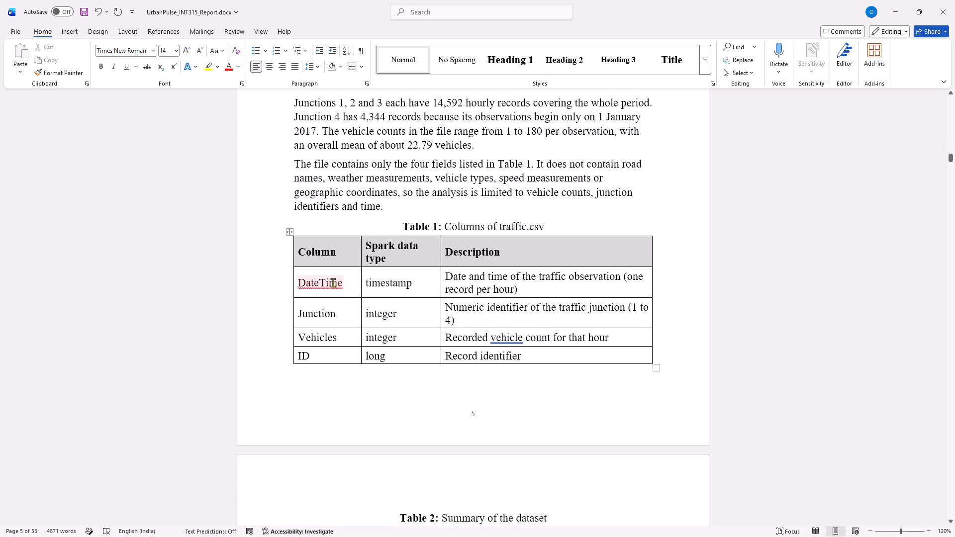
pyautogui.click(301, 330)
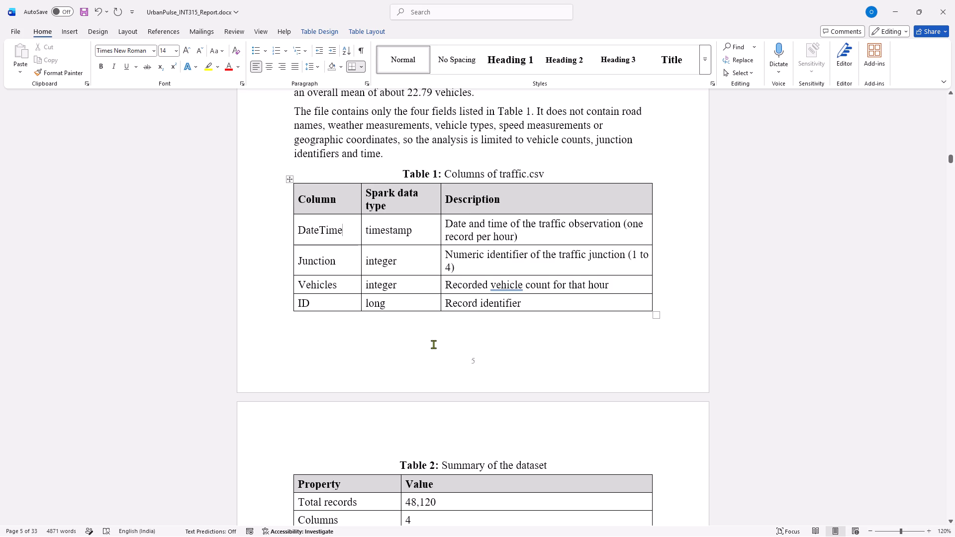
# Add the flagged Kaggle username in the Dataset Source section to the spelling dictionary.
pyautogui.scroll(-1, 433, 344)
pyautogui.hscroll(-1, 433, 344)
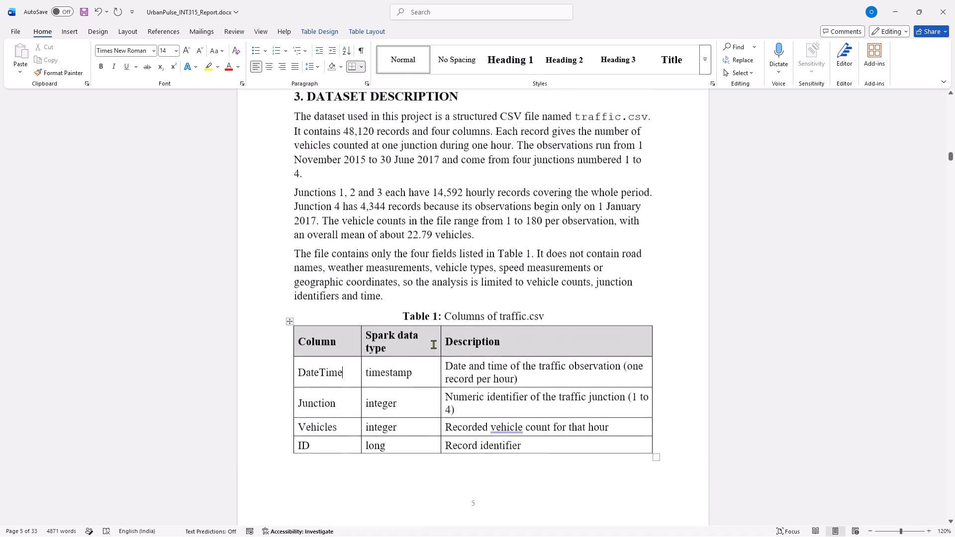
pyautogui.hscroll(-1, 433, 344)
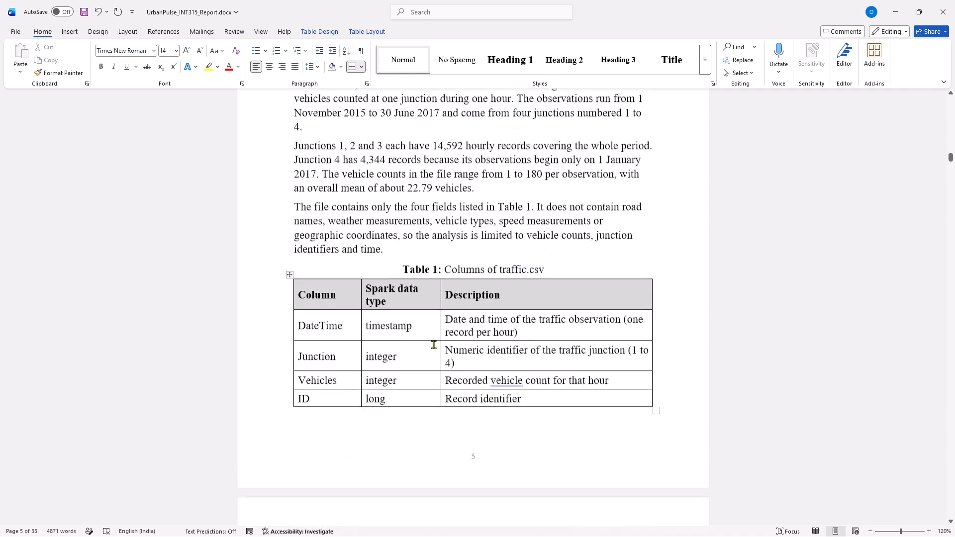
pyautogui.hscroll(-1, 433, 344)
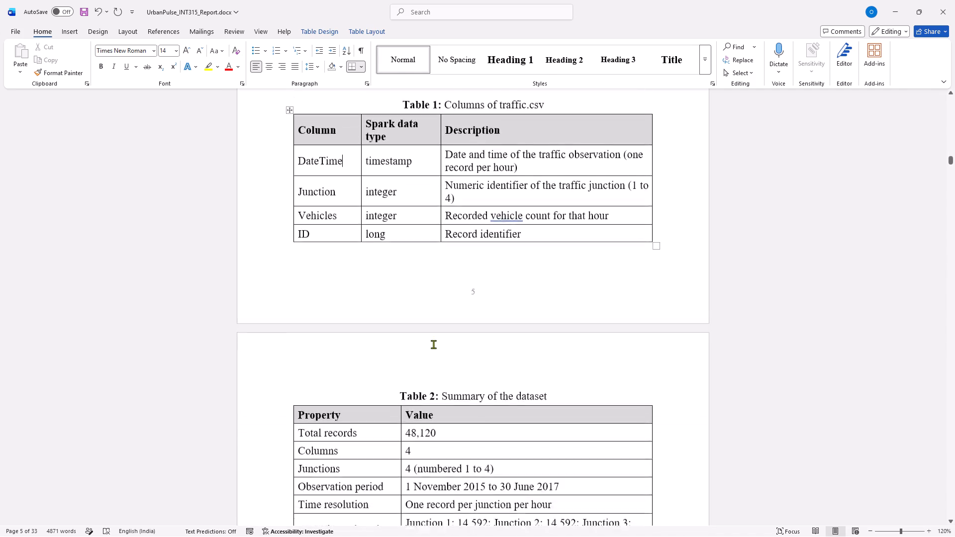
pyautogui.hscroll(-1, 433, 344)
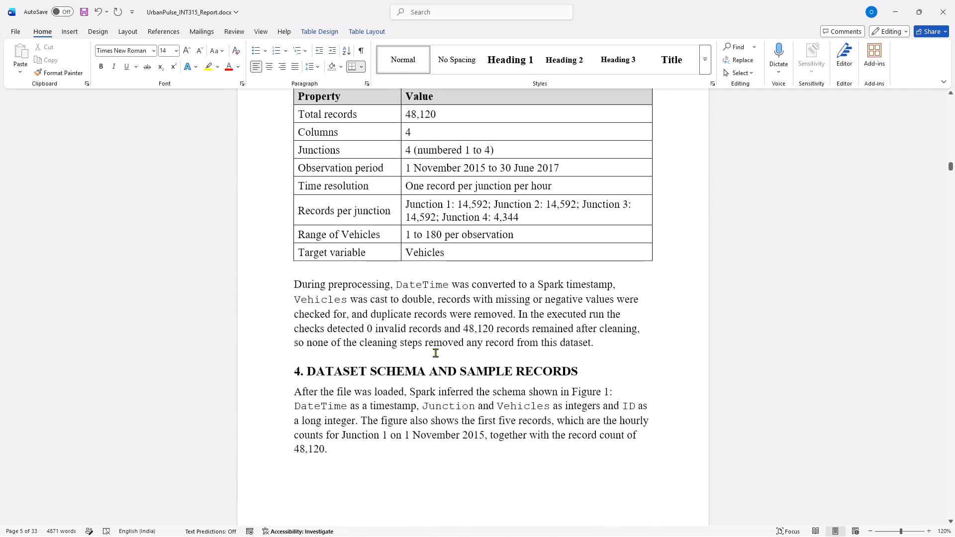
pyautogui.scroll(-1, 436, 357)
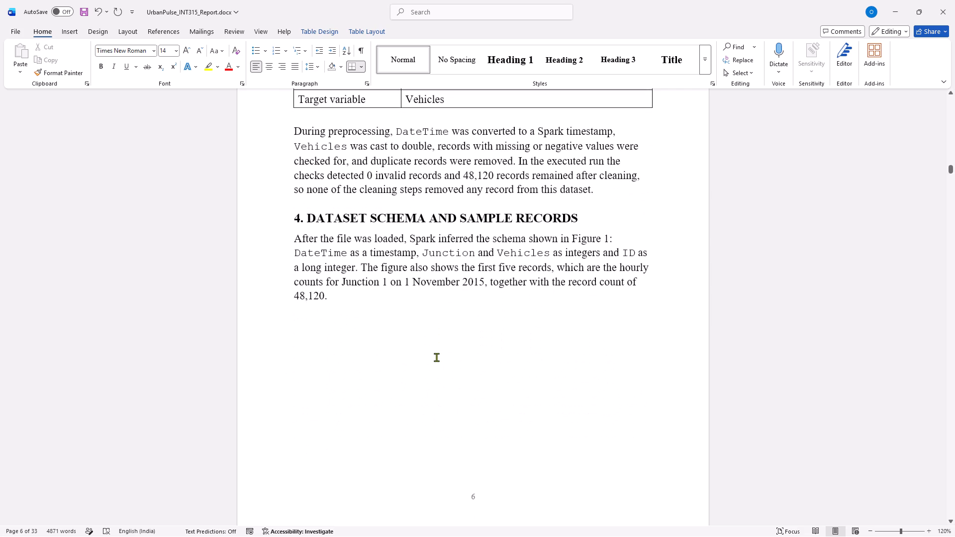
pyautogui.scroll(-1, 436, 357)
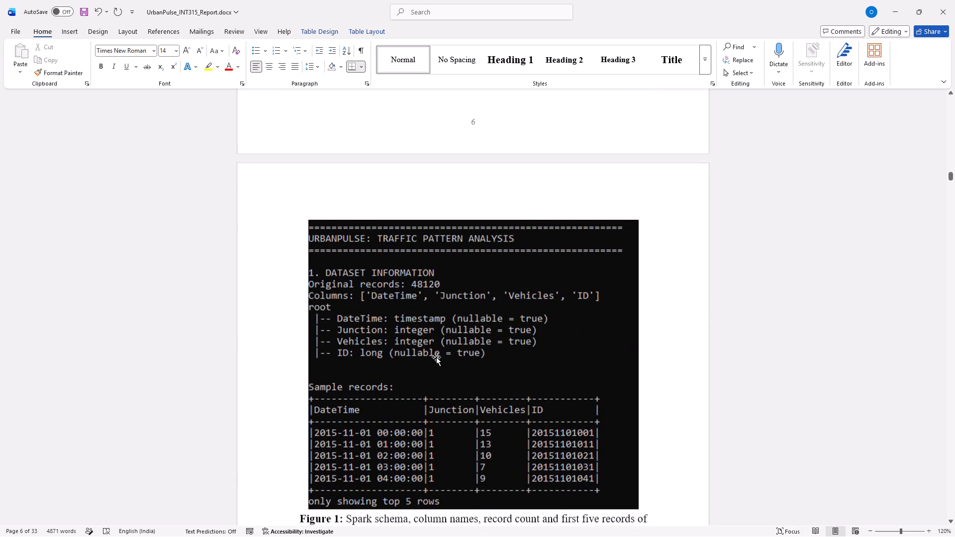
pyautogui.scroll(-1, 436, 357)
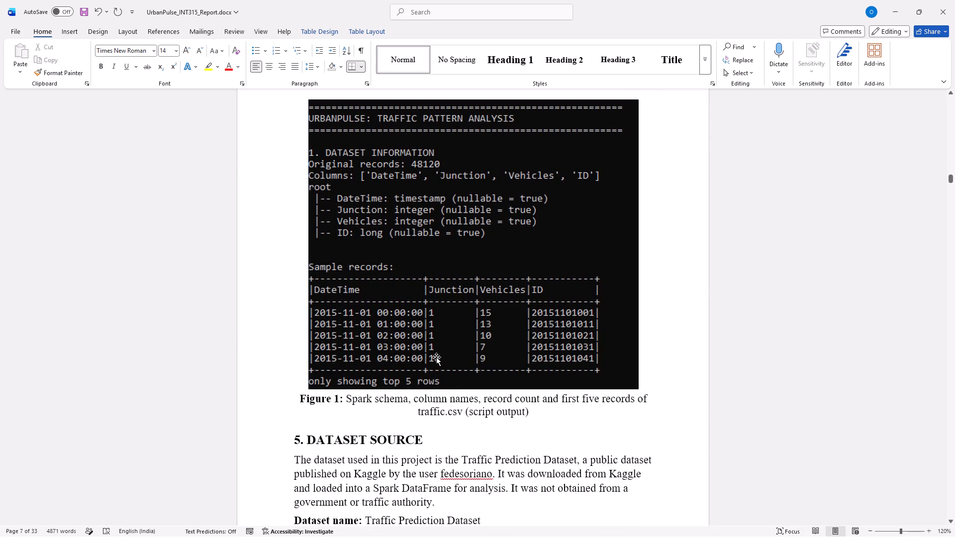
pyautogui.click(458, 476)
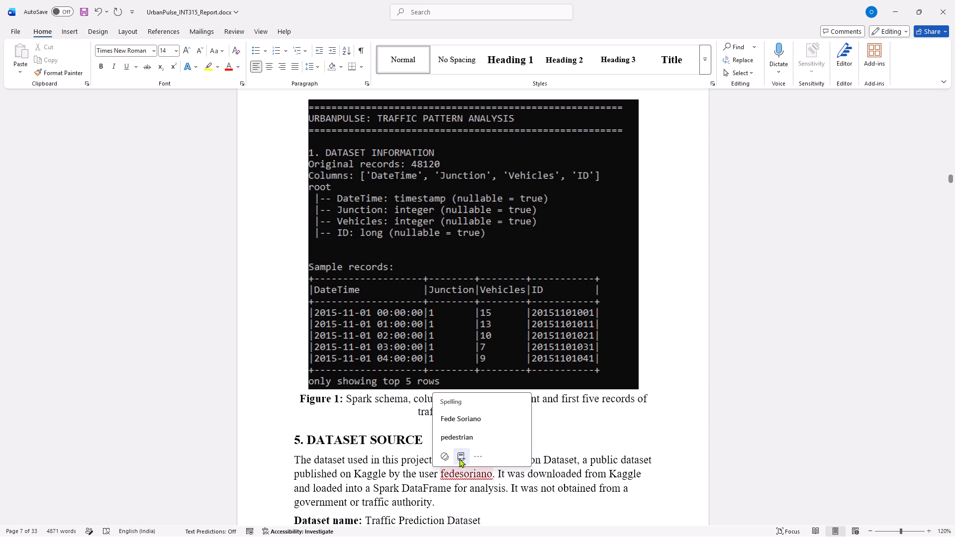
pyautogui.click(462, 457)
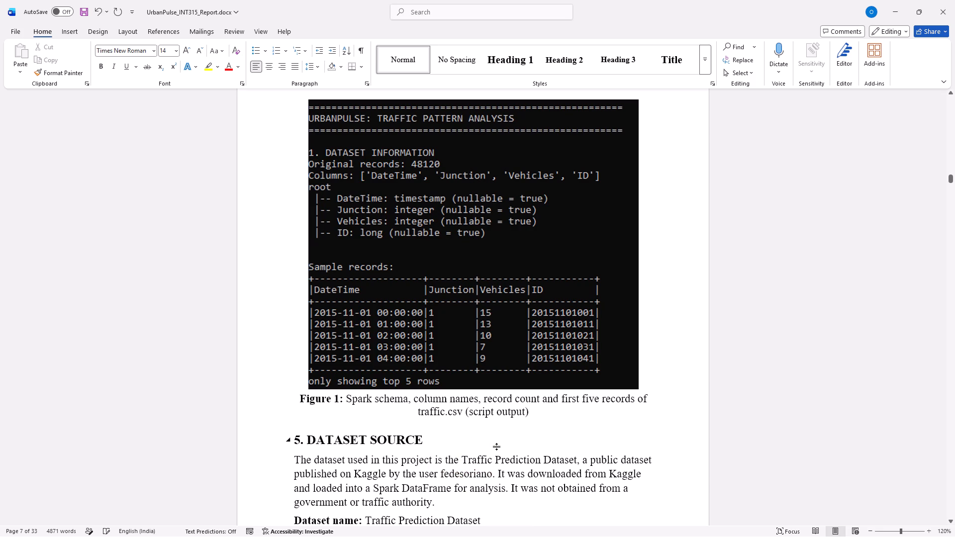
# Replace the user folder LENOVO with "rithwik" in the project path in the Implementation / Methodology introduction.
pyautogui.scroll(1, 496, 446)
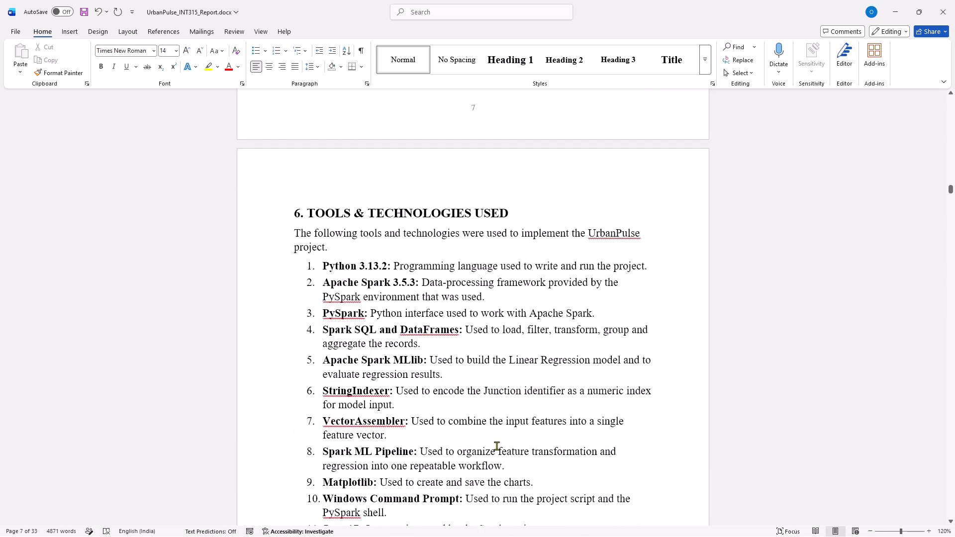
pyautogui.scroll(-1, 496, 446)
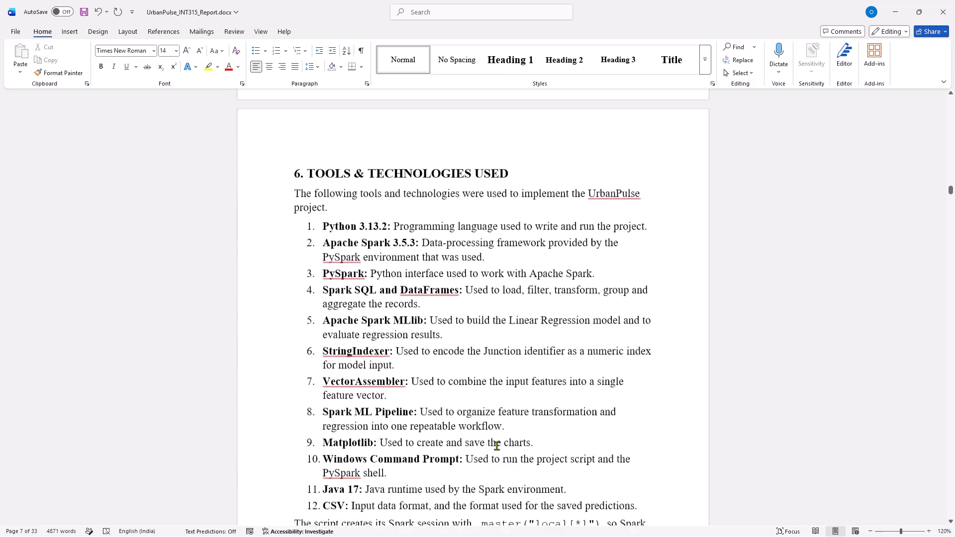
pyautogui.scroll(-1, 496, 446)
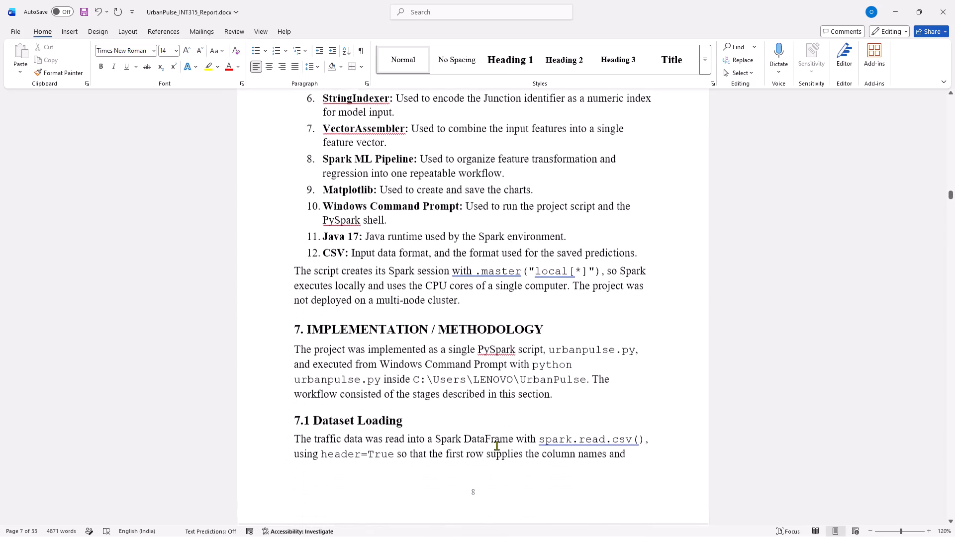
pyautogui.scroll(-1, 496, 446)
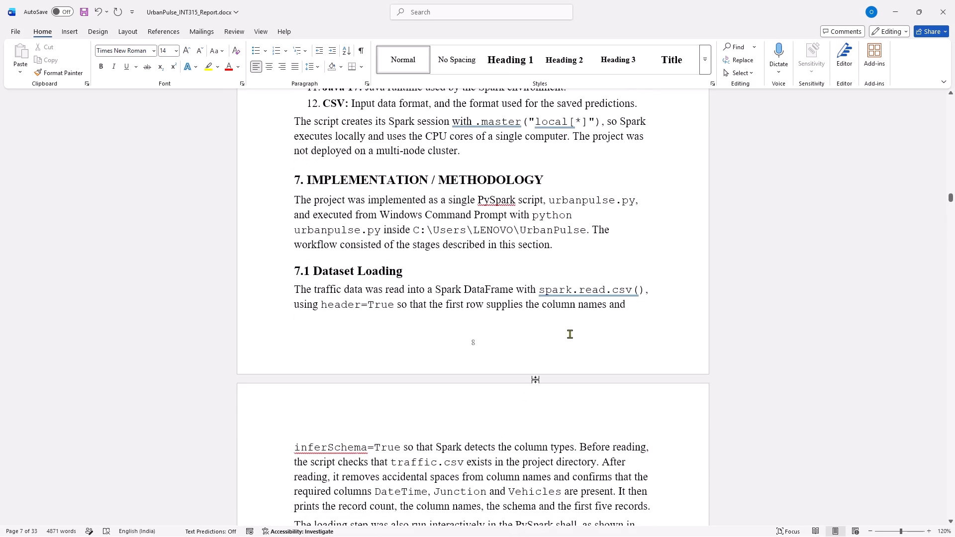
pyautogui.click(522, 234)
pyautogui.scroll(1, 508, 233)
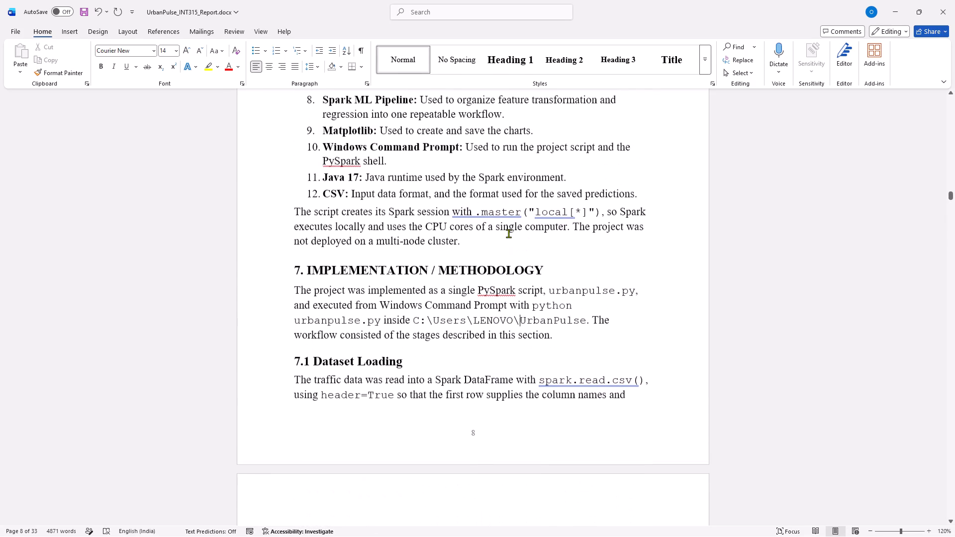
pyautogui.click(514, 320)
pyautogui.press('BackSpace')
pyautogui.press('BackSpace')
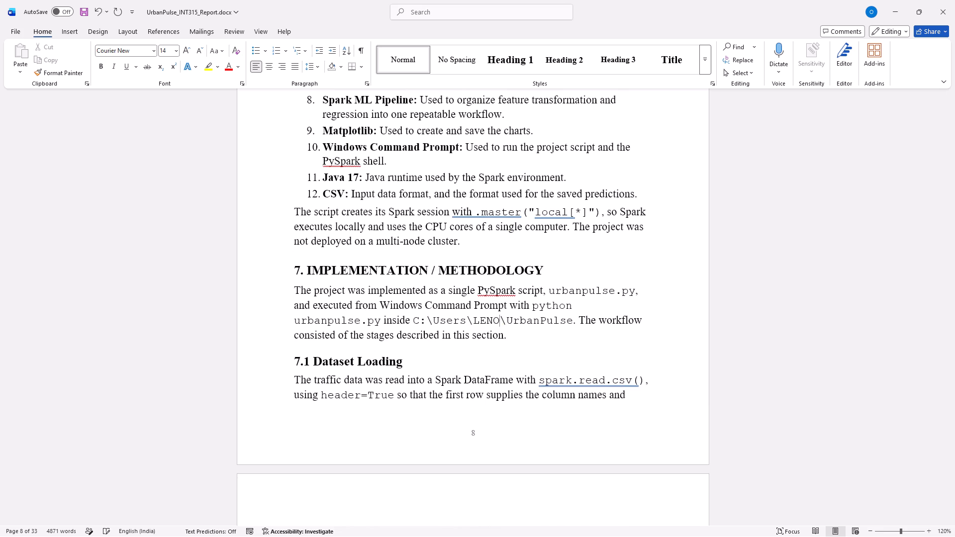
pyautogui.press('BackSpace')
pyautogui.press('BackSpace')
pyautogui.press('BackSpace')
pyautogui.press('BackSpace')
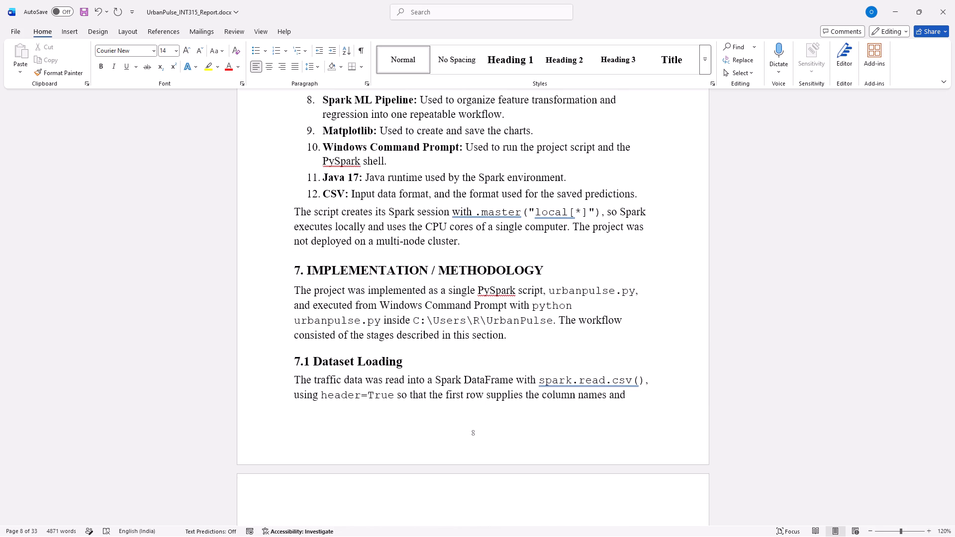
pyautogui.press('BackSpace')
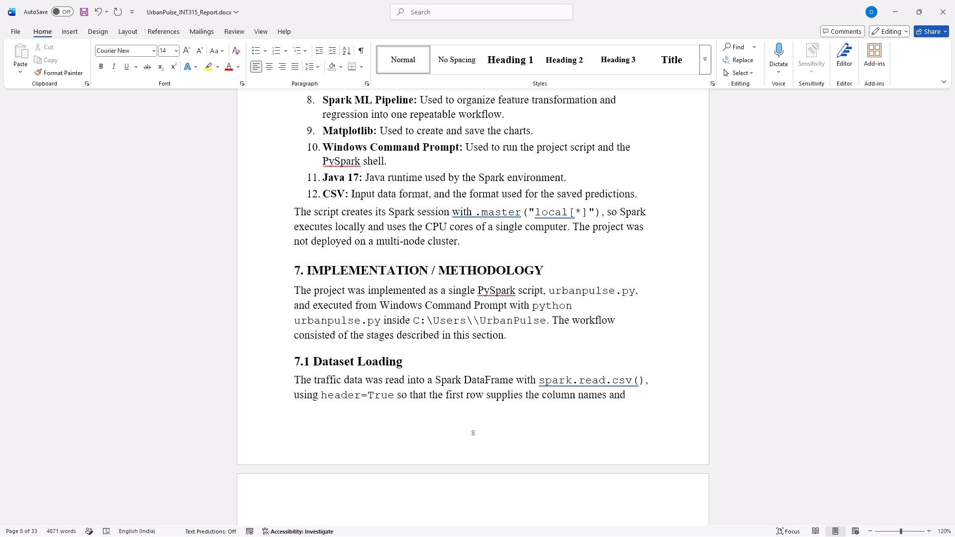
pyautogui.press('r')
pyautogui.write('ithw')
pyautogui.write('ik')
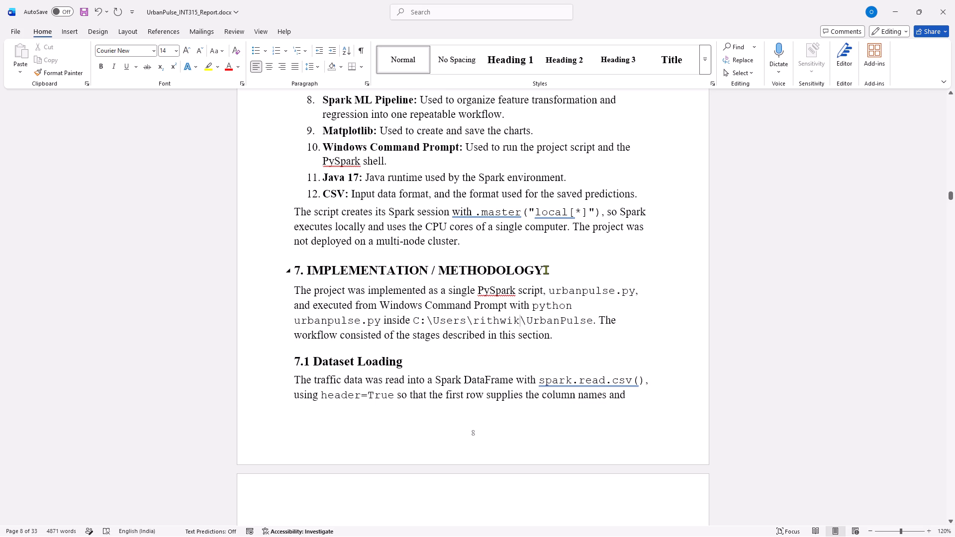
# Look through the tools list, the Implementation / Methodology section and the code listing for remaining details and proofing flags.
pyautogui.scroll(1, 546, 269)
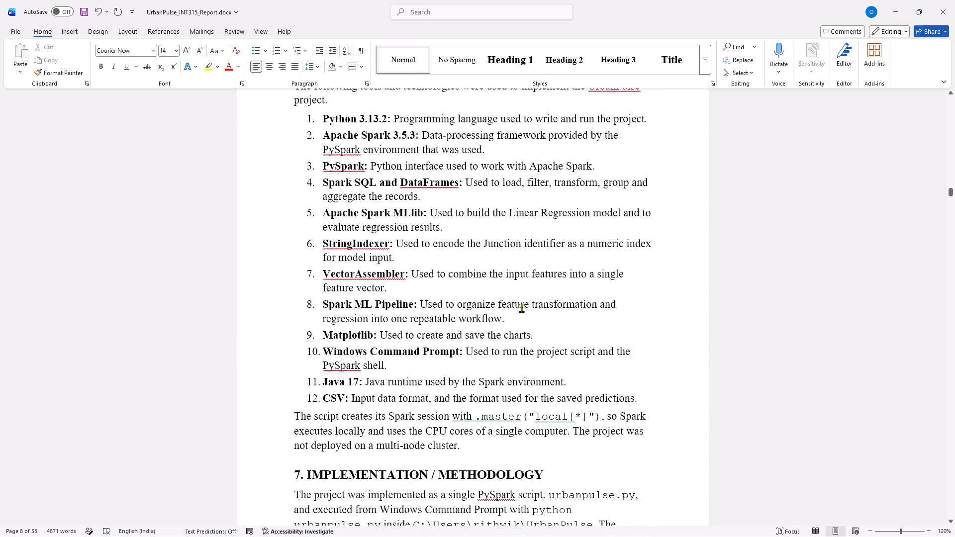
pyautogui.scroll(-1, 521, 308)
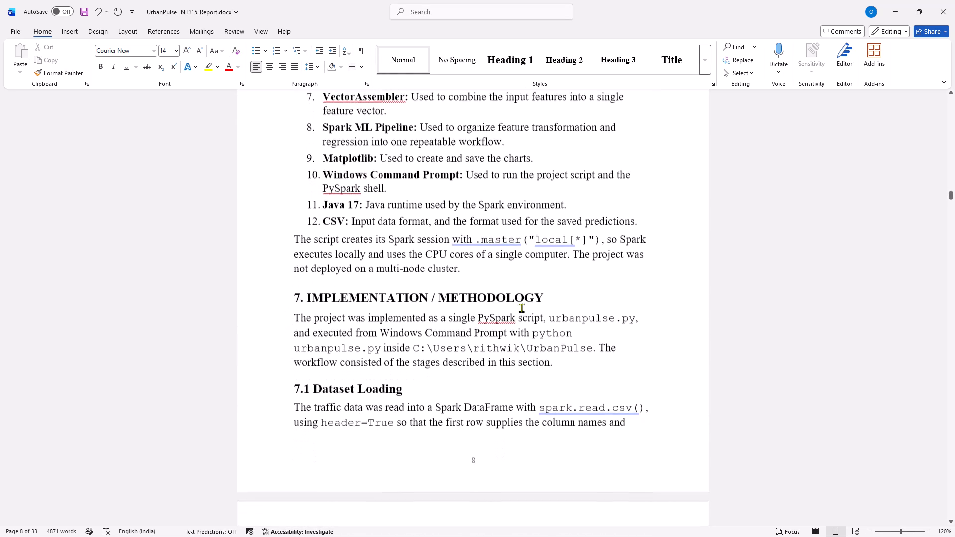
pyautogui.scroll(-1, 521, 308)
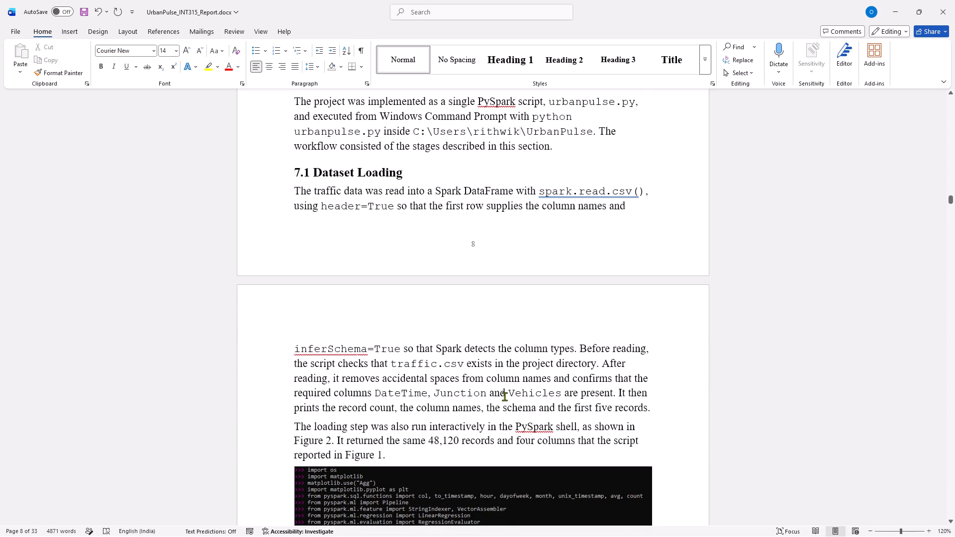
pyautogui.scroll(1, 504, 396)
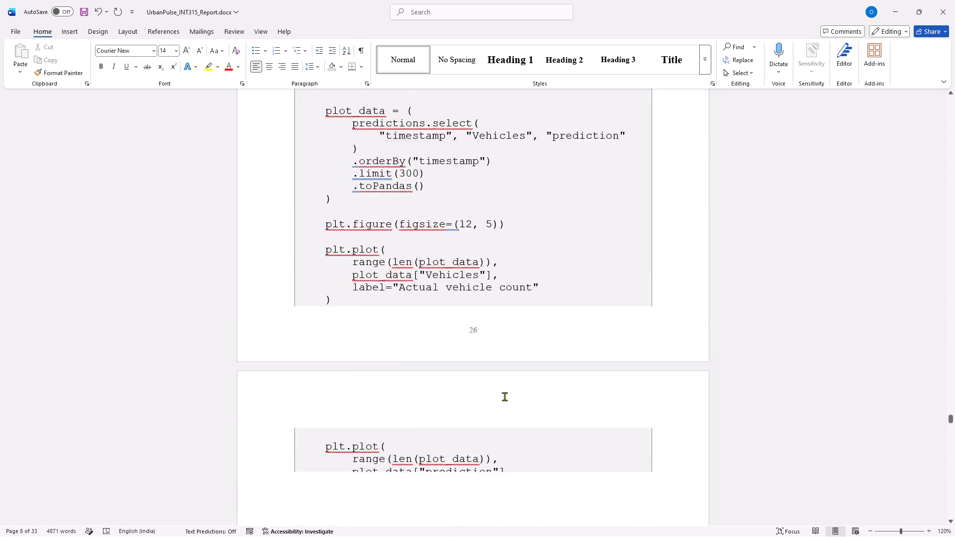
pyautogui.scroll(1, 504, 396)
pyautogui.scroll(4, 575, 365)
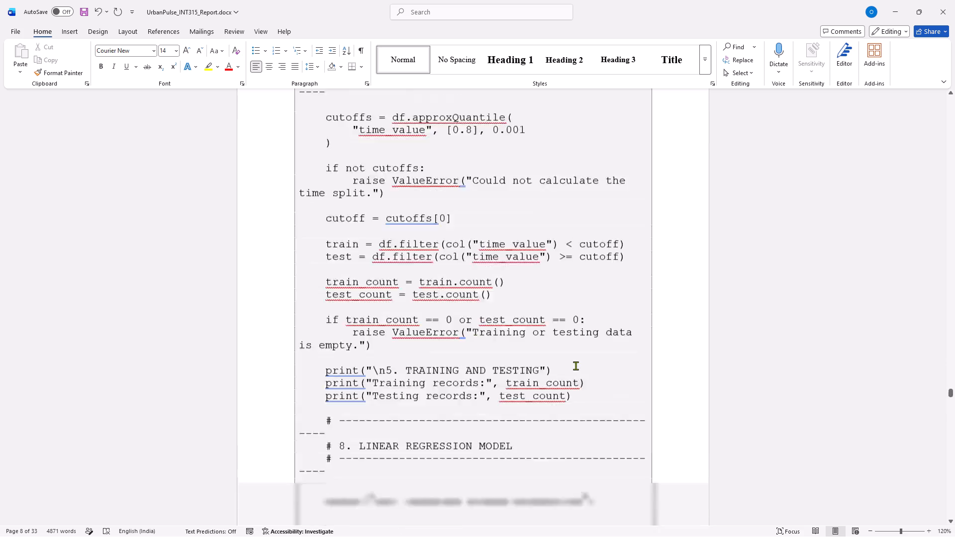
pyautogui.scroll(19, 575, 365)
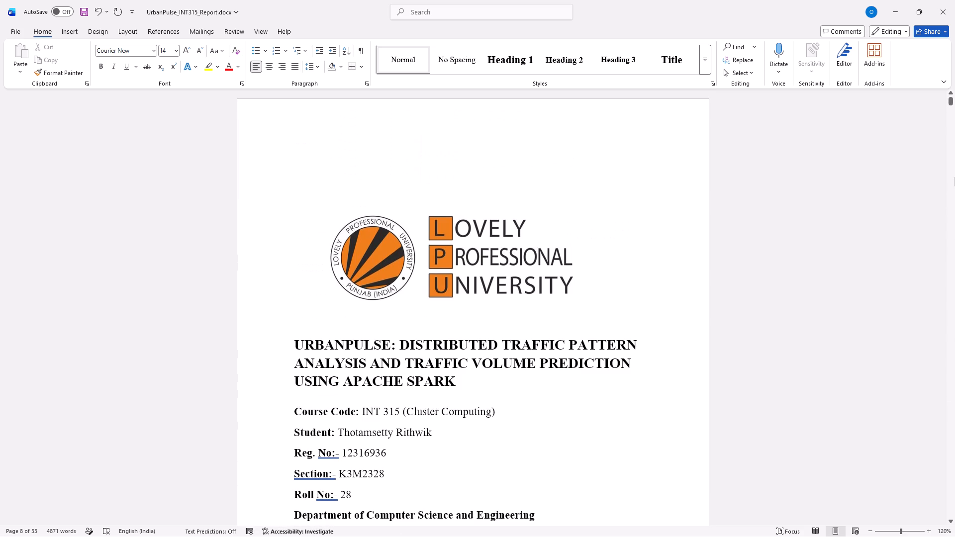
# Review the report from the cover page through the Dataset Schema and Sample Records section.
pyautogui.moveTo(952, 101); pyautogui.dragTo(951, 105)
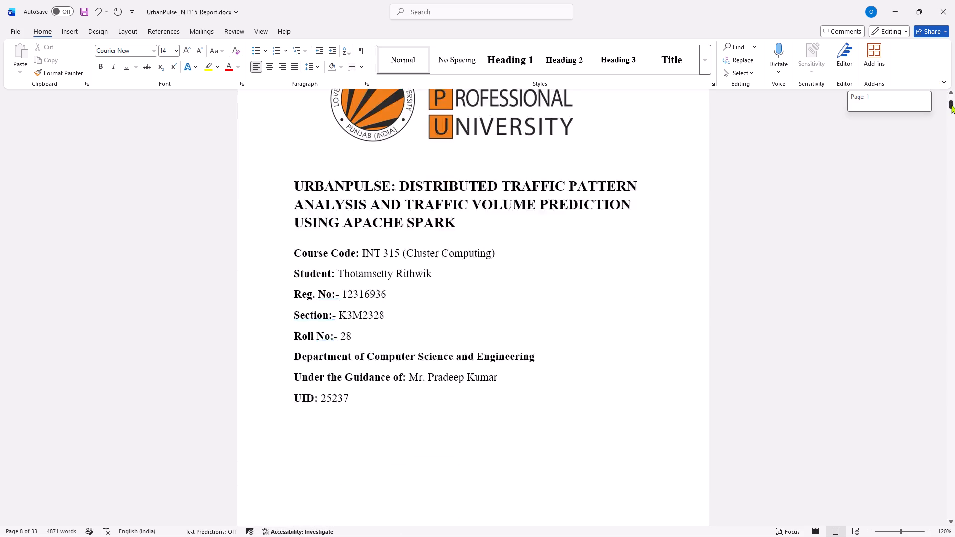
pyautogui.moveTo(951, 105); pyautogui.dragTo(951, 124)
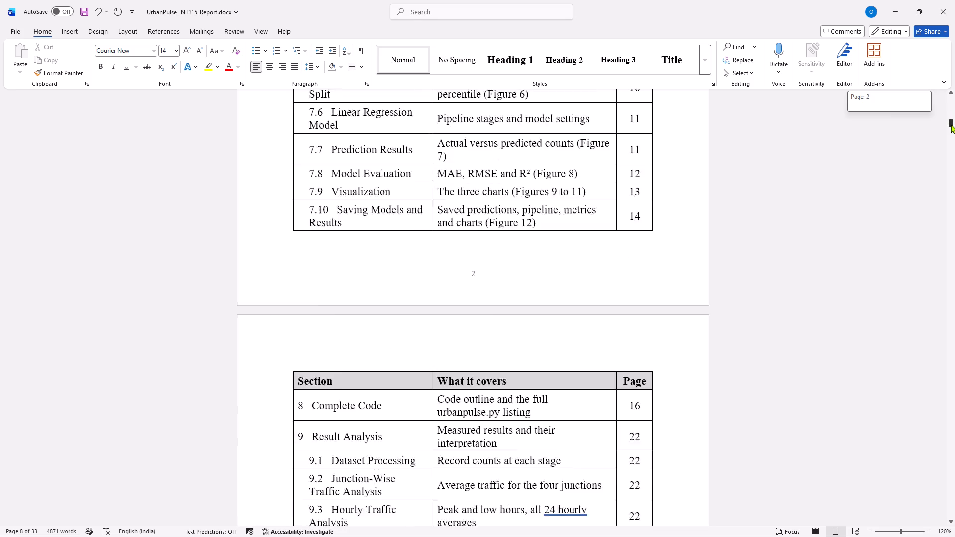
pyautogui.moveTo(951, 124); pyautogui.dragTo(952, 139)
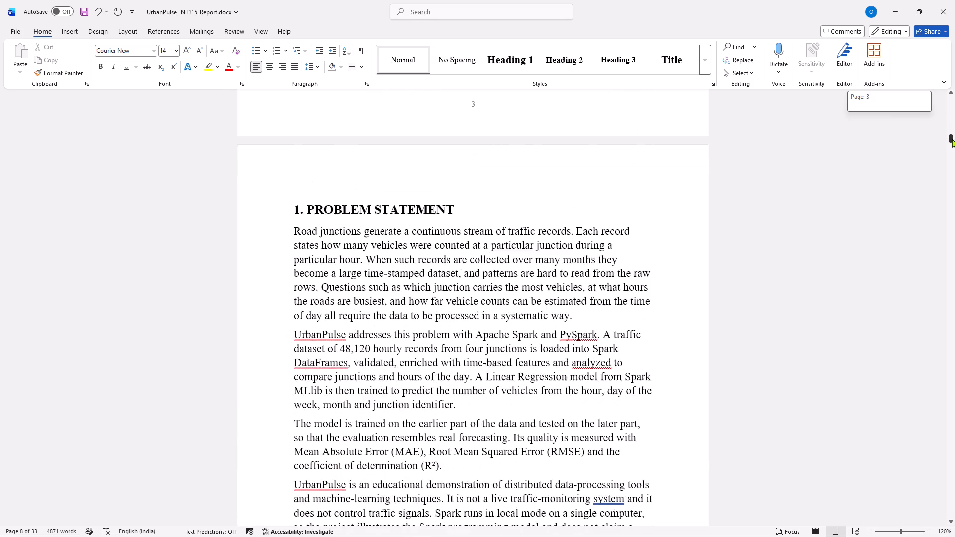
pyautogui.moveTo(952, 139); pyautogui.dragTo(950, 155)
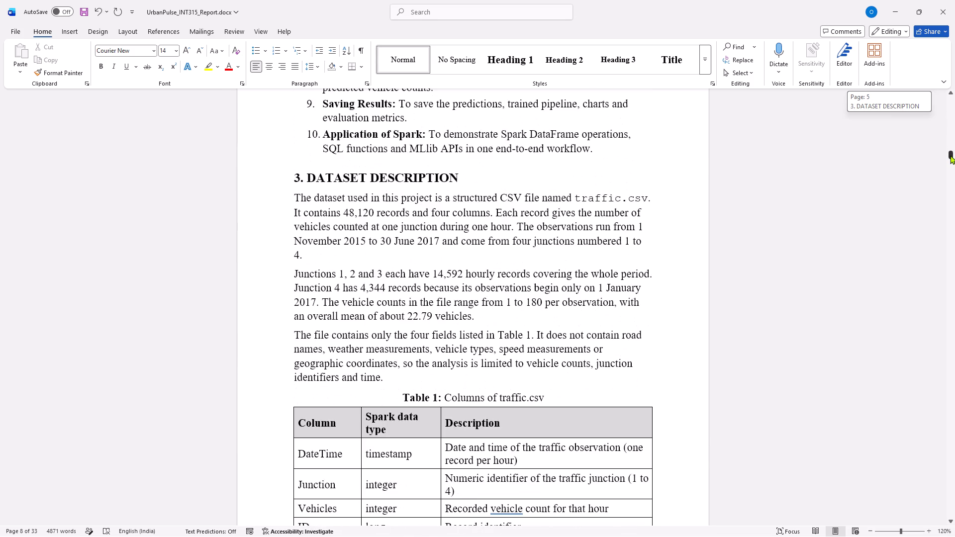
pyautogui.moveTo(950, 155); pyautogui.dragTo(951, 168)
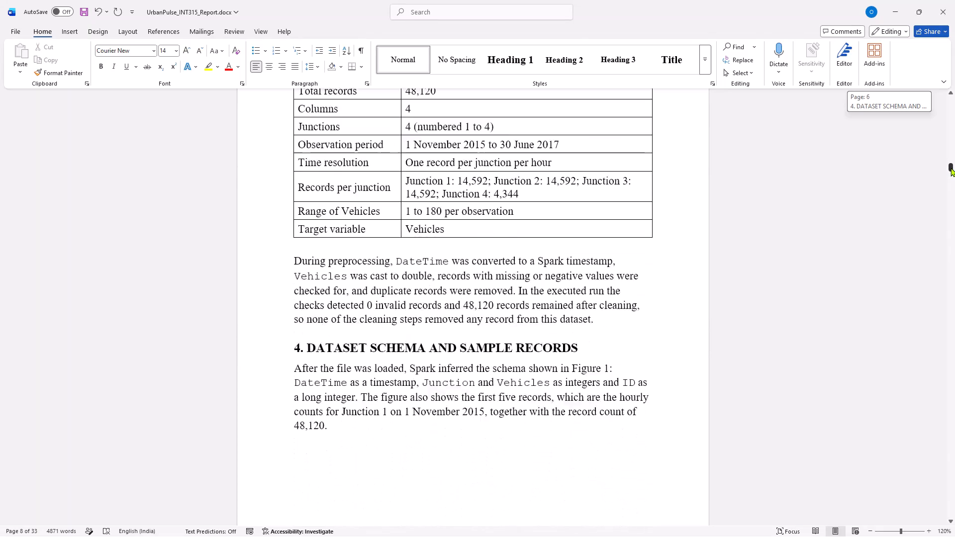
pyautogui.moveTo(951, 168); pyautogui.dragTo(951, 168)
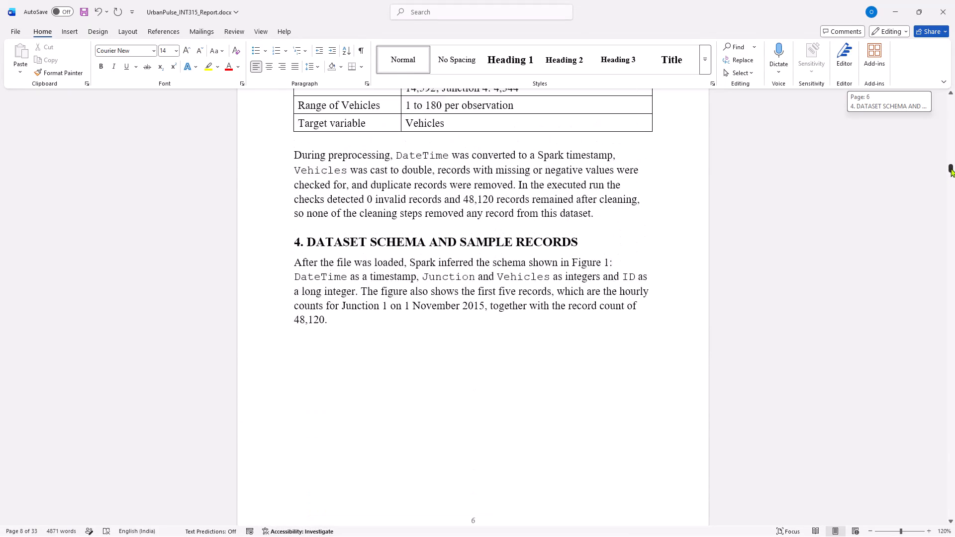
pyautogui.moveTo(951, 168); pyautogui.dragTo(951, 167)
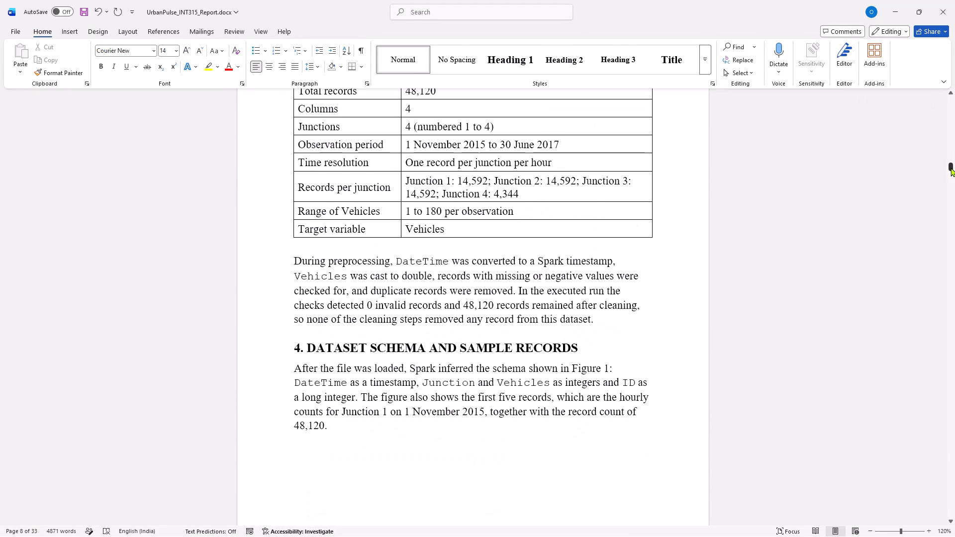
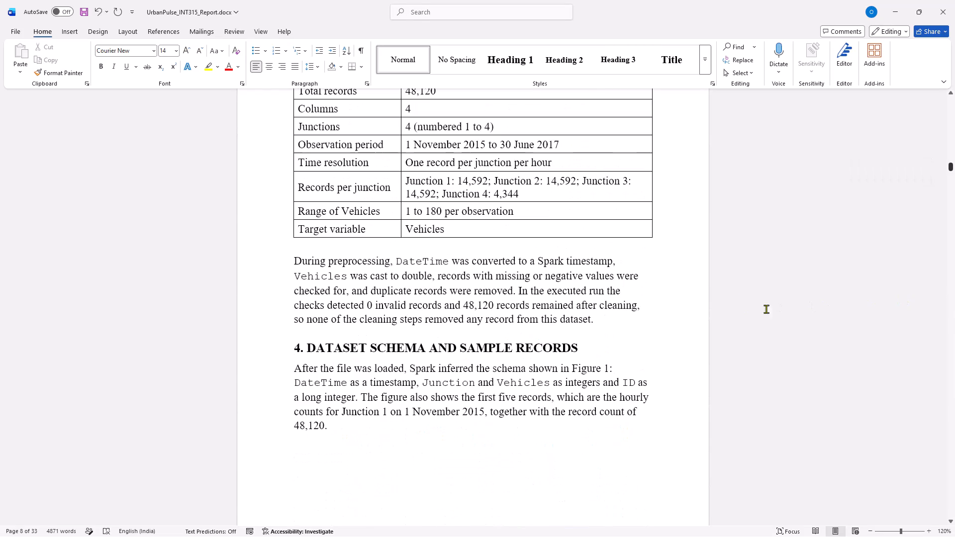
# Review the report from the Dataset Description tables through section 7.4 Feature Engineering for remaining details and proofing flags.
pyautogui.moveTo(952, 168); pyautogui.dragTo(952, 166)
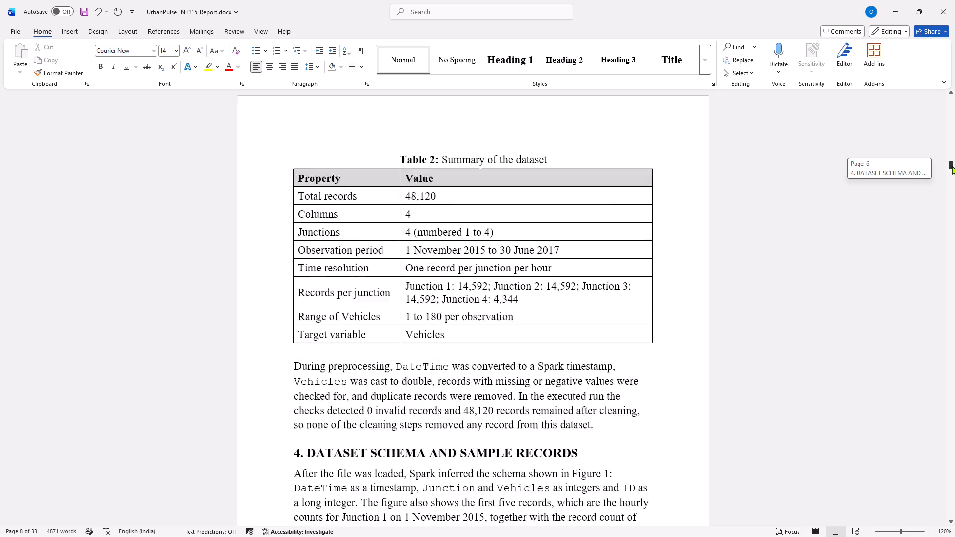
pyautogui.moveTo(952, 166); pyautogui.dragTo(950, 162)
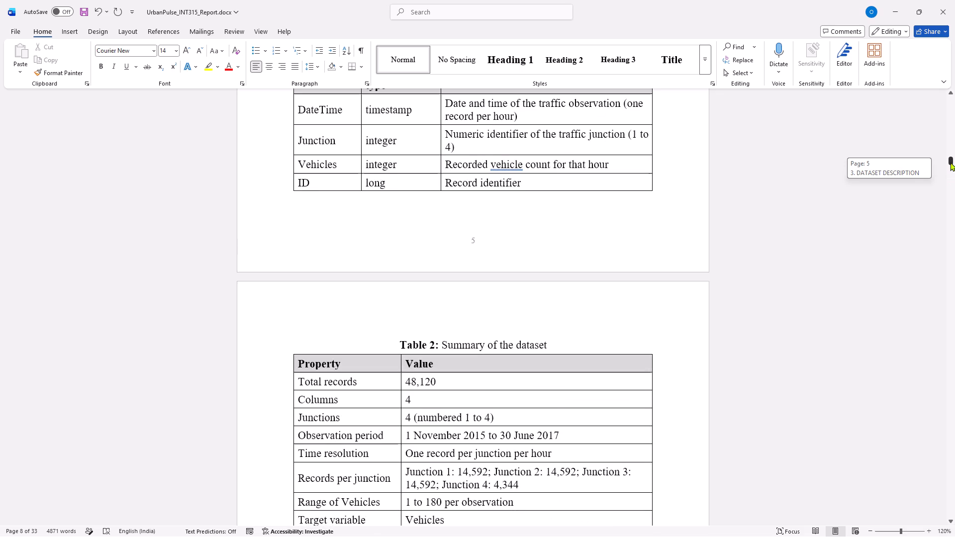
pyautogui.moveTo(950, 162); pyautogui.dragTo(949, 164)
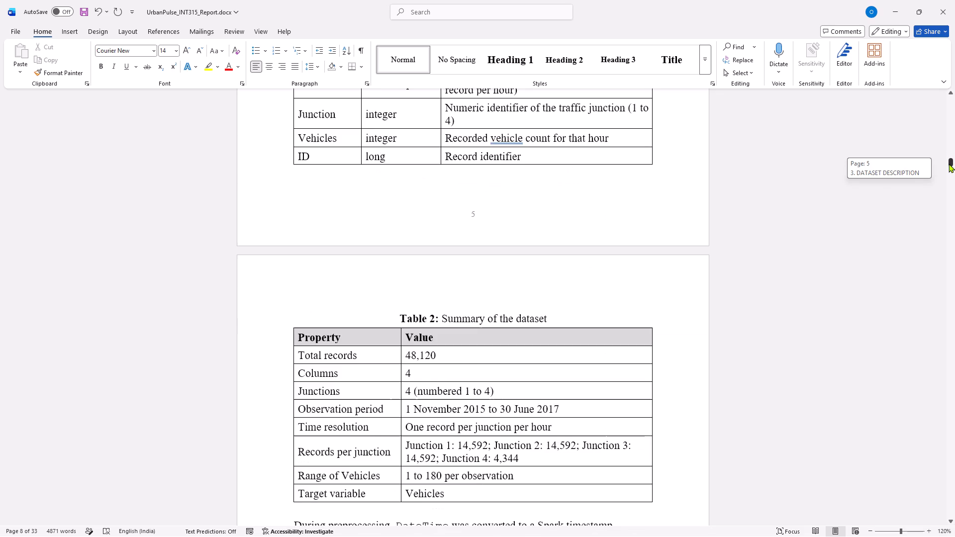
pyautogui.moveTo(949, 164); pyautogui.dragTo(949, 174)
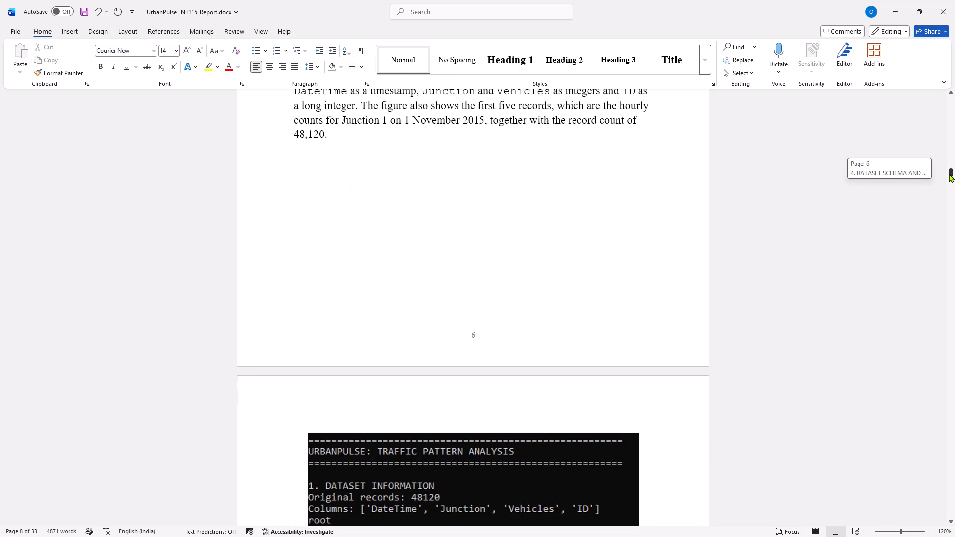
pyautogui.moveTo(949, 174); pyautogui.dragTo(946, 195)
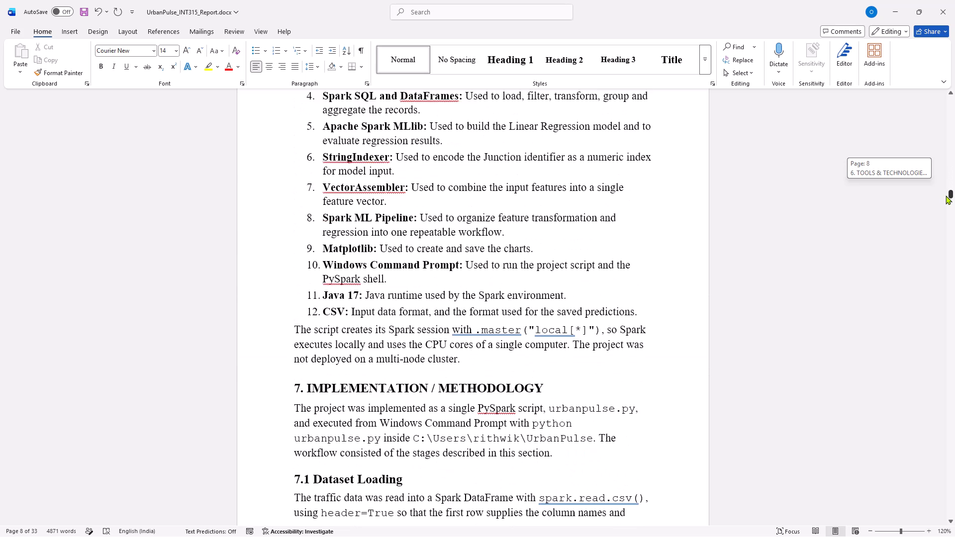
pyautogui.moveTo(946, 195); pyautogui.dragTo(947, 212)
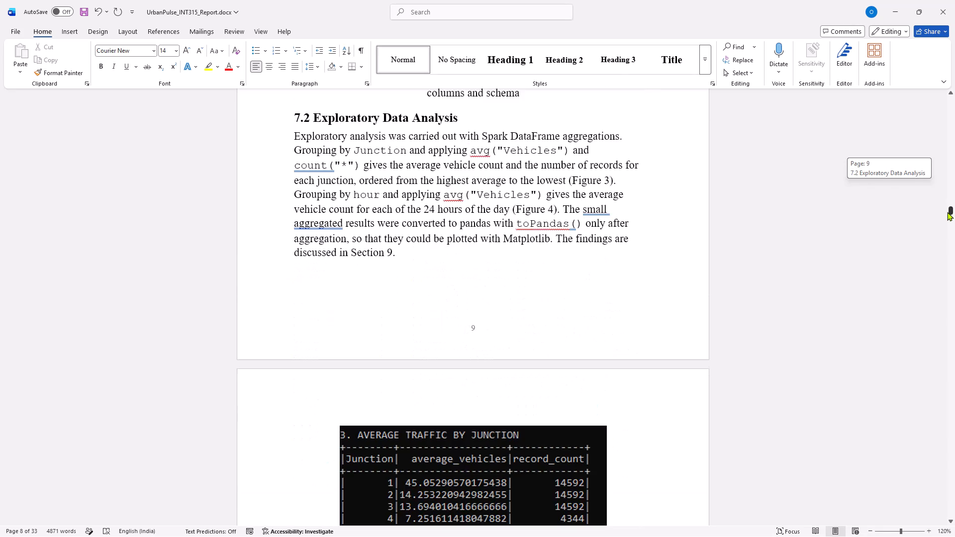
pyautogui.moveTo(947, 212); pyautogui.dragTo(948, 222)
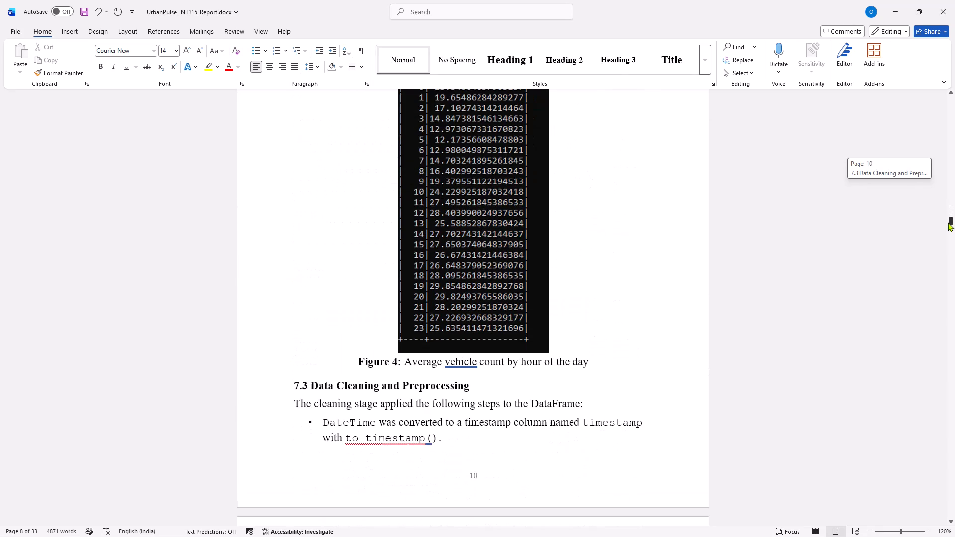
pyautogui.moveTo(948, 222); pyautogui.dragTo(949, 231)
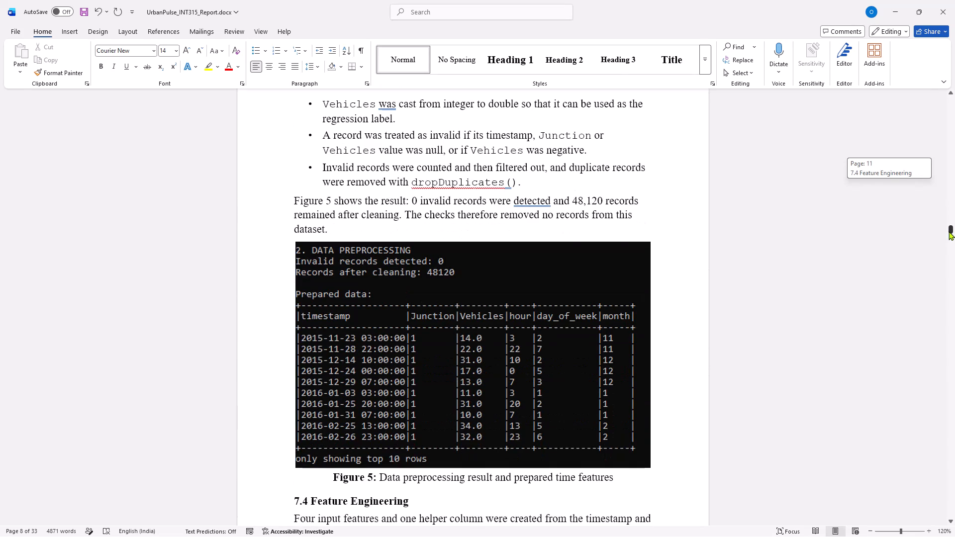
pyautogui.moveTo(949, 231); pyautogui.dragTo(949, 234)
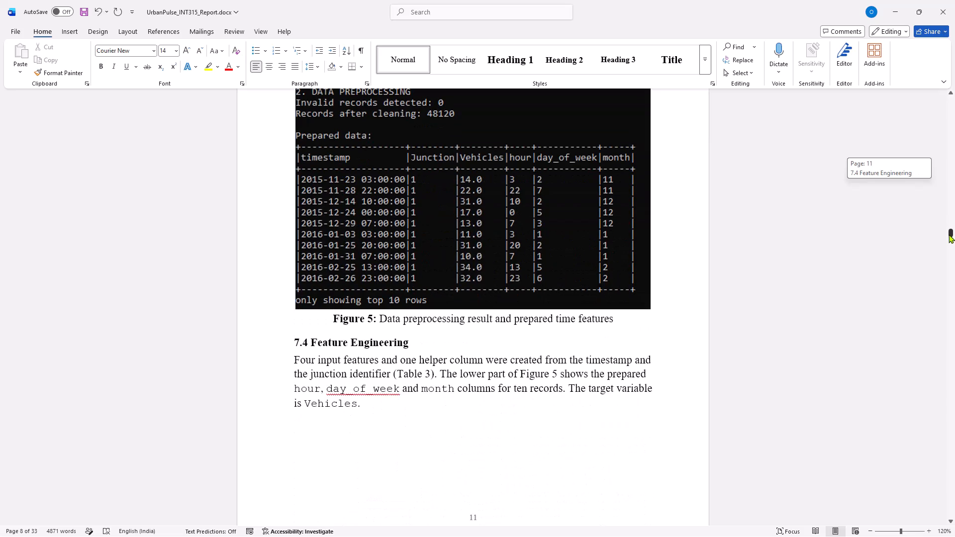
# Review sections 7.5 Training and Testing Split through 7.10 Saving Models and Results, including their text, tables and figures.
pyautogui.moveTo(949, 234); pyautogui.dragTo(951, 248)
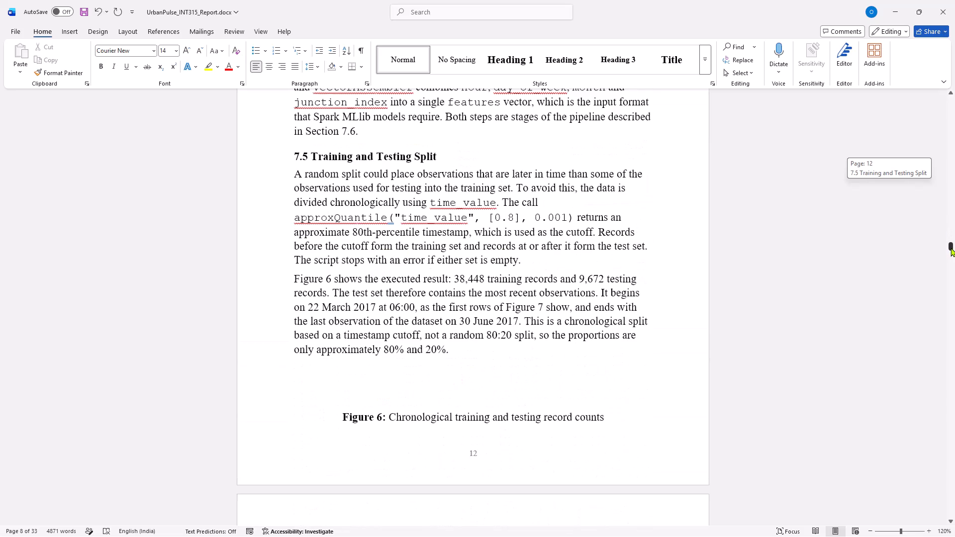
pyautogui.moveTo(951, 248); pyautogui.dragTo(951, 248)
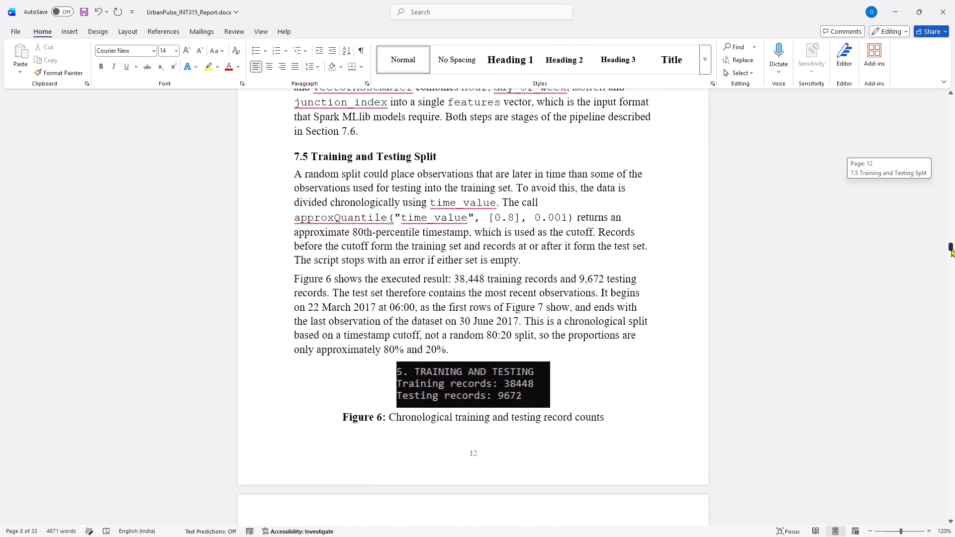
pyautogui.moveTo(951, 248); pyautogui.dragTo(951, 253)
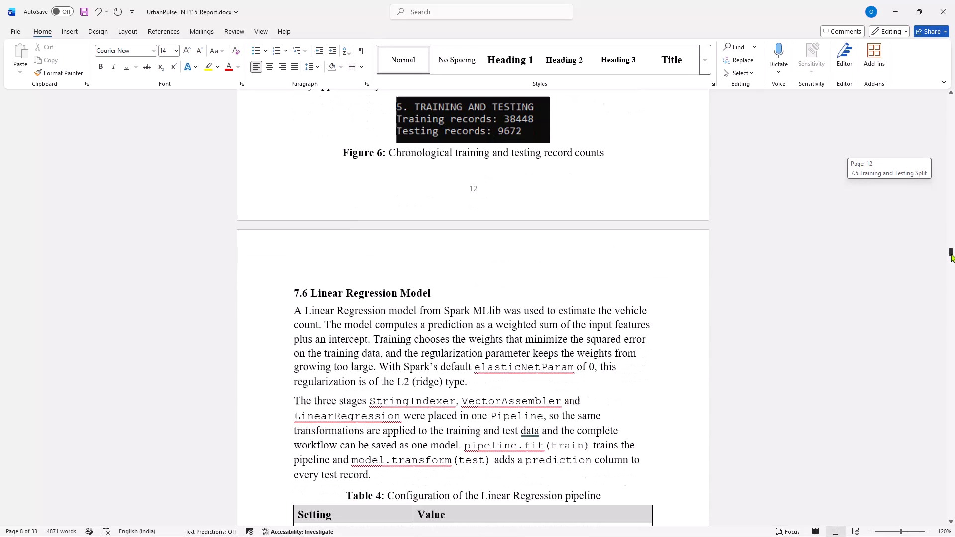
pyautogui.moveTo(951, 253); pyautogui.dragTo(951, 260)
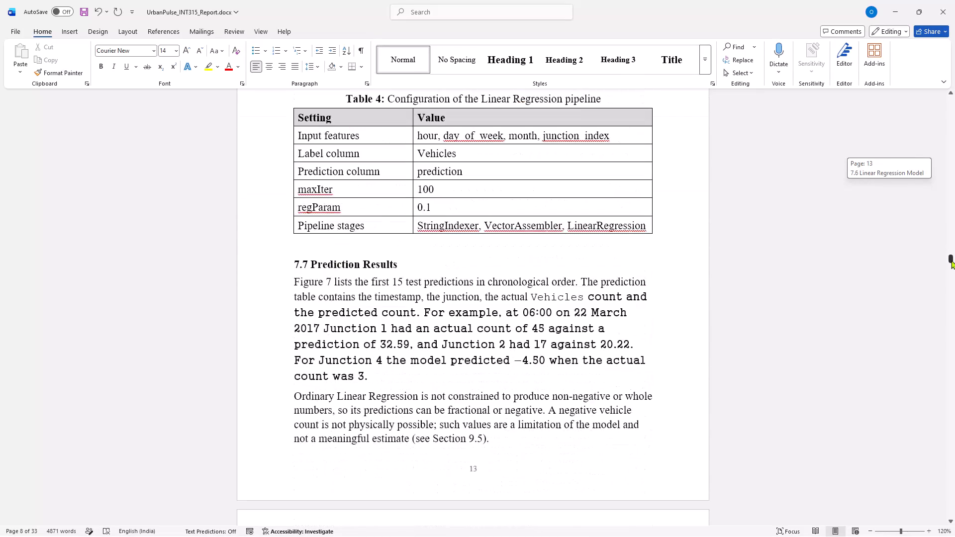
pyautogui.moveTo(951, 260); pyautogui.dragTo(953, 266)
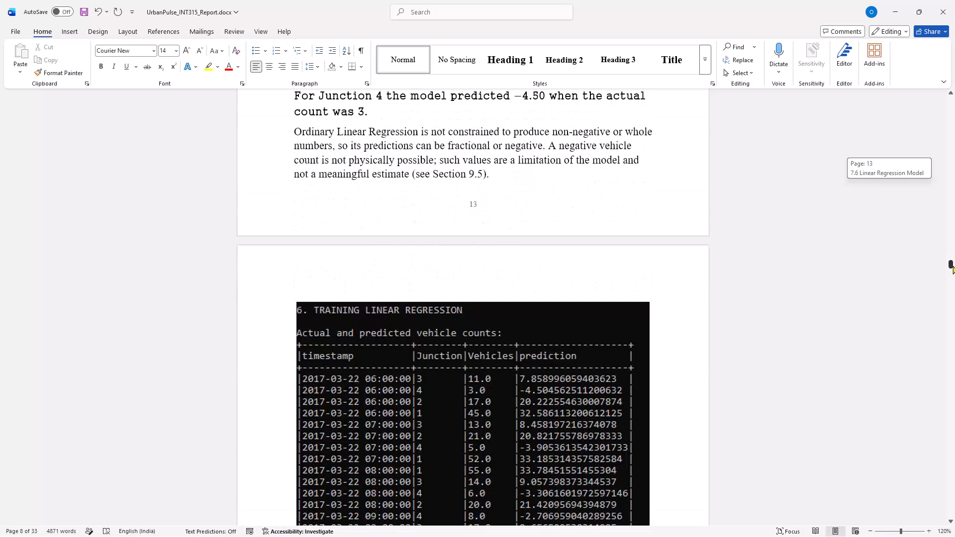
pyautogui.moveTo(953, 266); pyautogui.dragTo(954, 274)
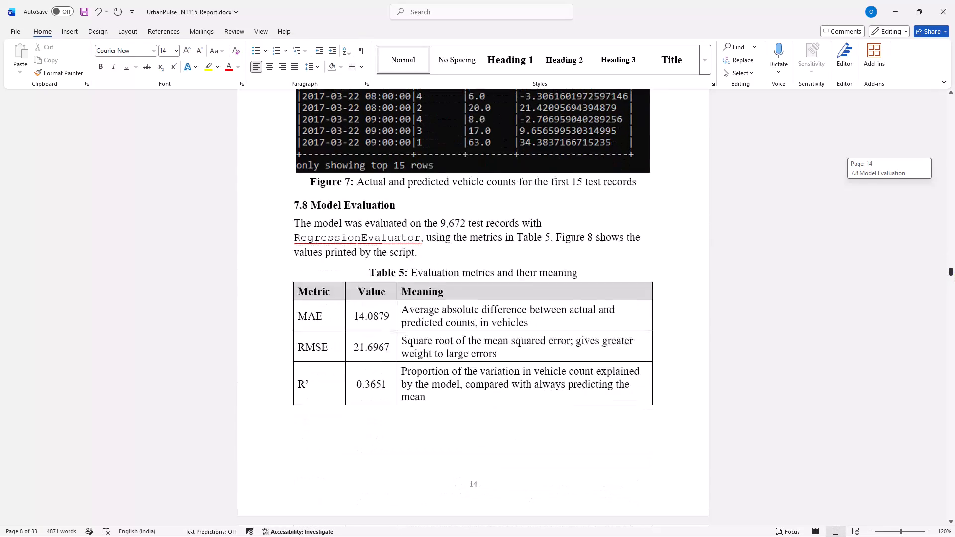
pyautogui.moveTo(954, 274); pyautogui.dragTo(954, 281)
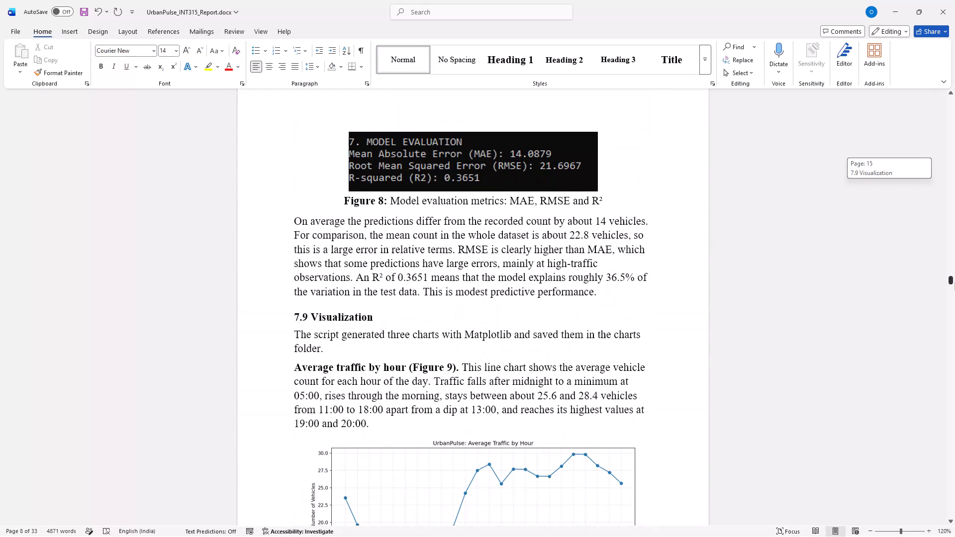
pyautogui.moveTo(954, 281); pyautogui.dragTo(954, 283)
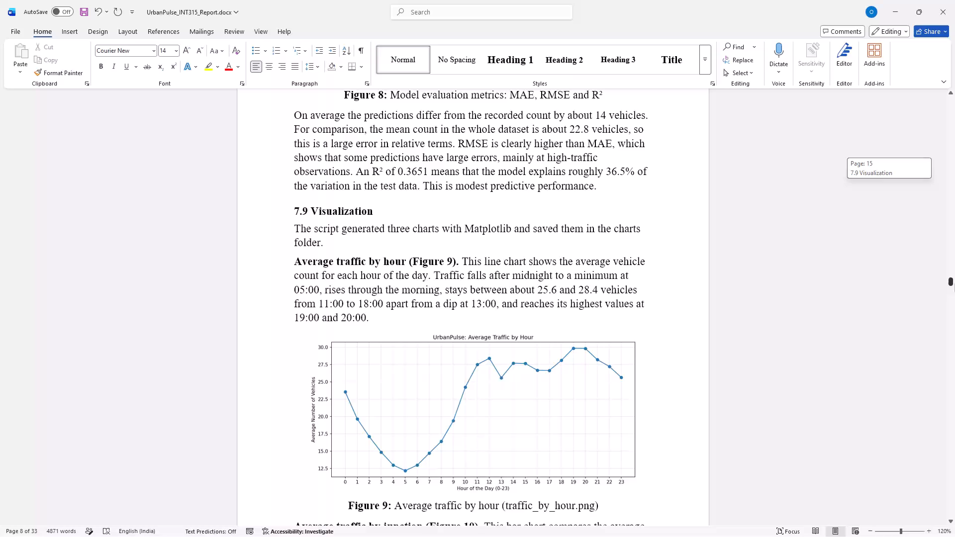
pyautogui.moveTo(954, 283); pyautogui.dragTo(953, 291)
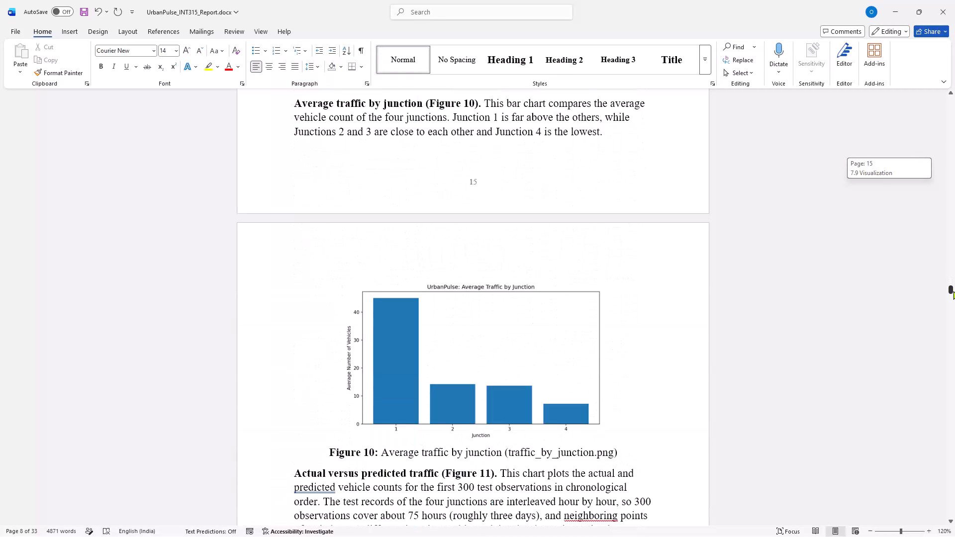
pyautogui.moveTo(953, 291); pyautogui.dragTo(953, 294)
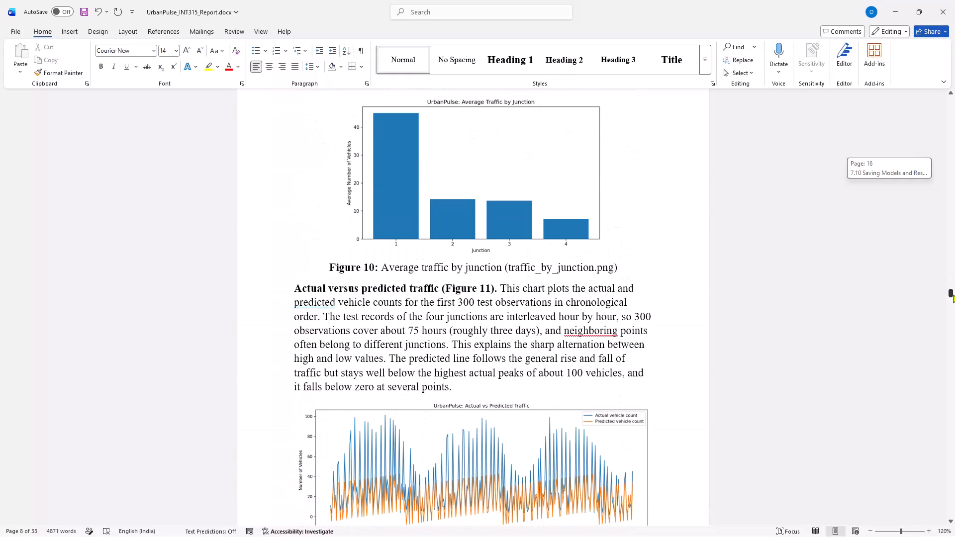
pyautogui.moveTo(953, 294); pyautogui.dragTo(952, 302)
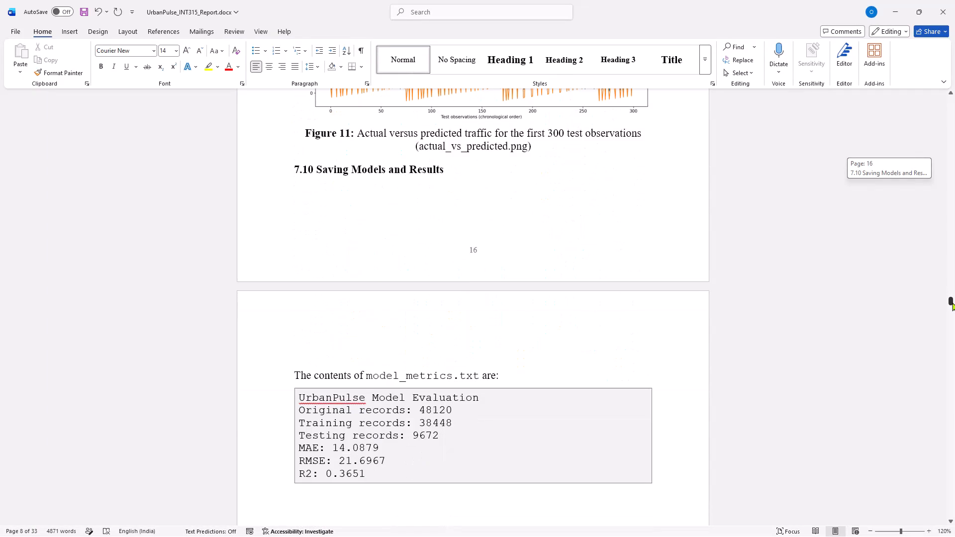
# Examine the Complete Code section, from the Table 7 outline through the end of the urbanpulse.py listing.
pyautogui.moveTo(952, 302); pyautogui.dragTo(954, 316)
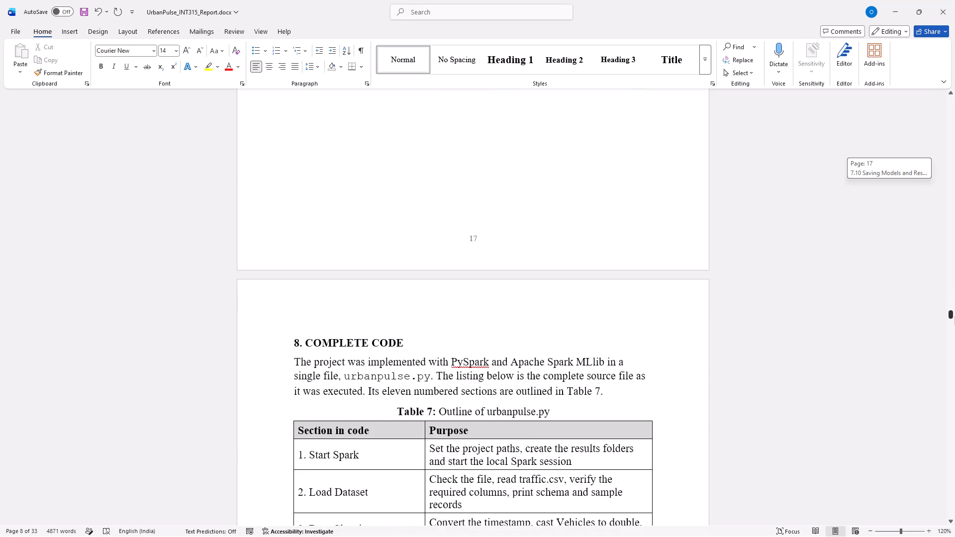
pyautogui.moveTo(954, 316); pyautogui.dragTo(954, 319)
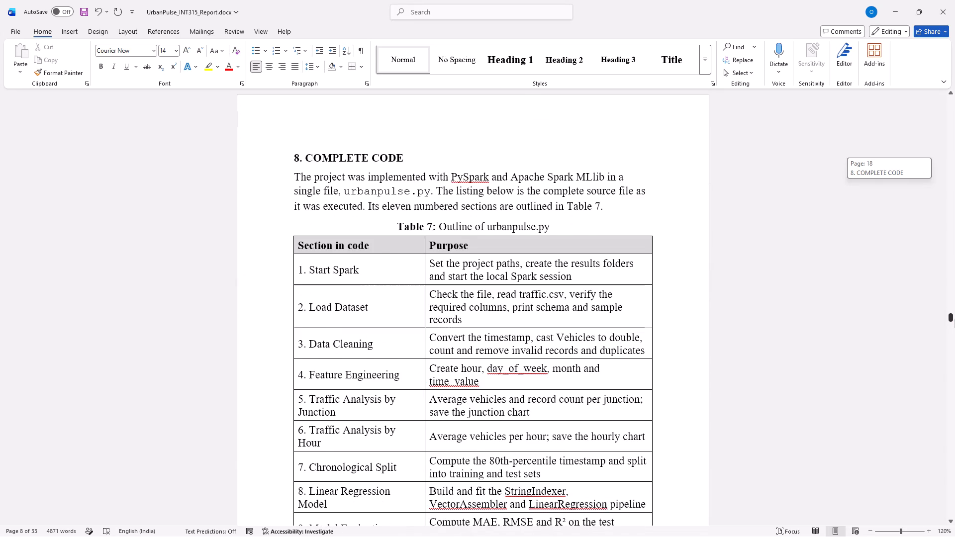
pyautogui.moveTo(954, 319); pyautogui.dragTo(954, 330)
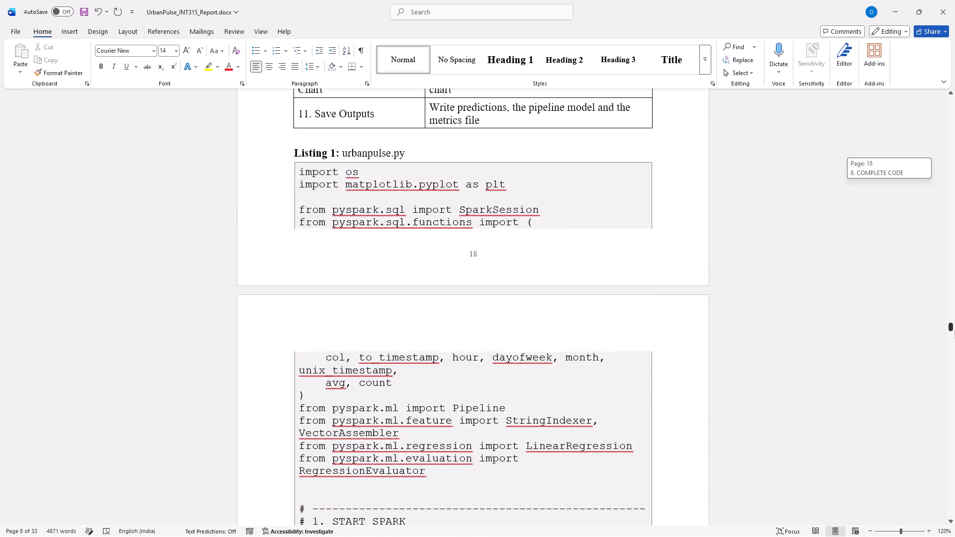
pyautogui.moveTo(954, 330); pyautogui.dragTo(954, 339)
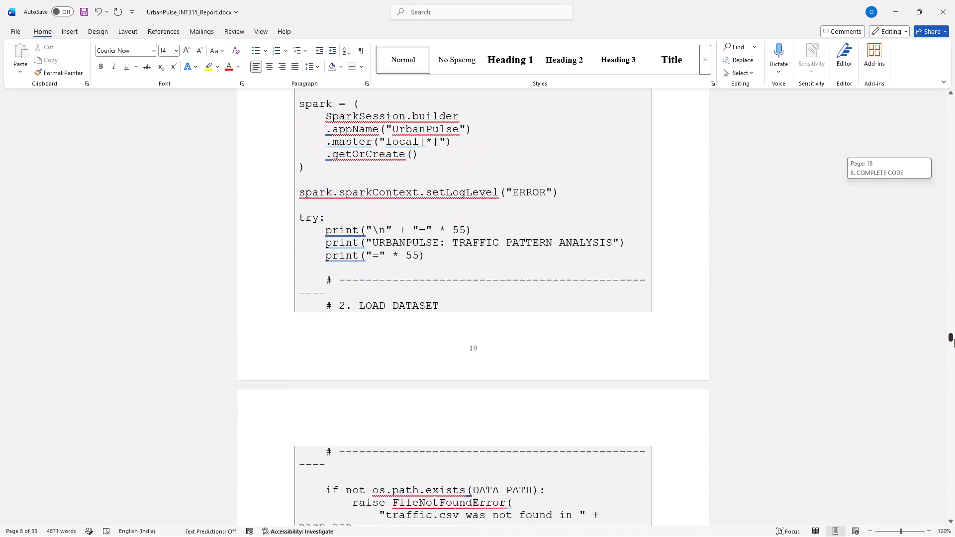
pyautogui.moveTo(954, 339); pyautogui.dragTo(954, 361)
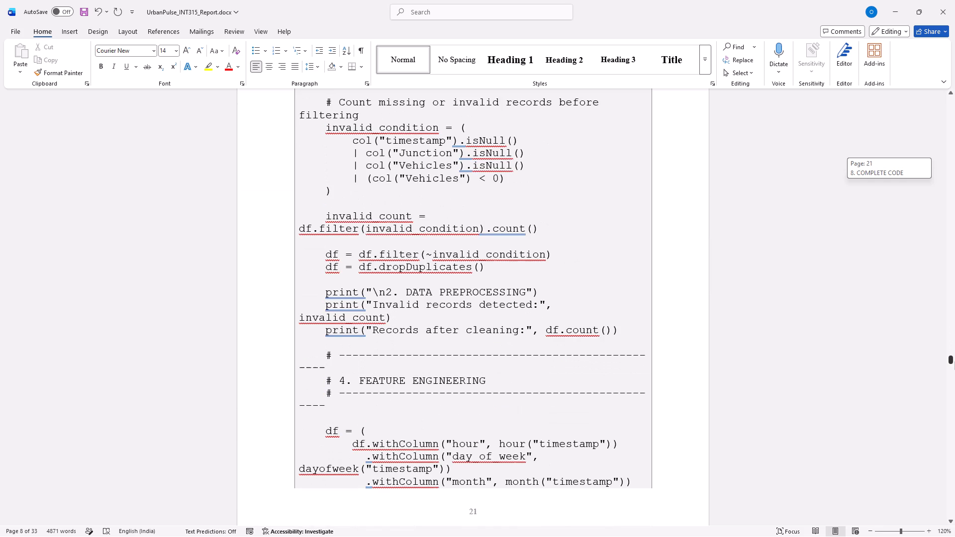
pyautogui.moveTo(954, 361); pyautogui.dragTo(954, 371)
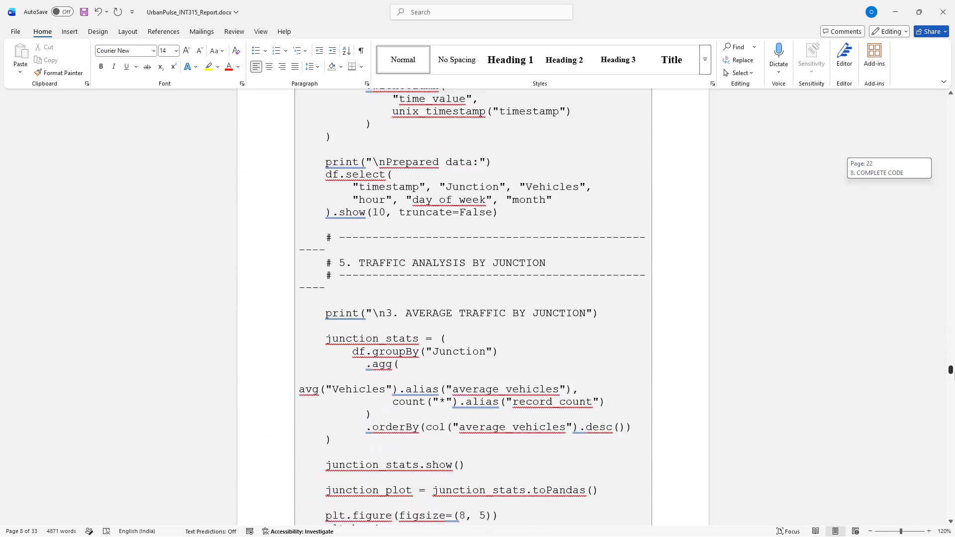
pyautogui.moveTo(954, 371); pyautogui.dragTo(952, 414)
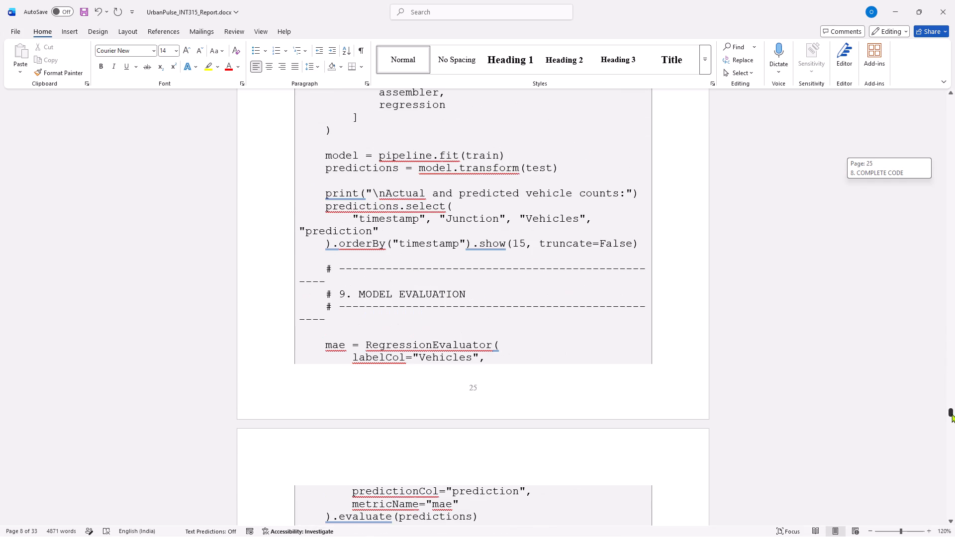
pyautogui.moveTo(952, 414); pyautogui.dragTo(952, 426)
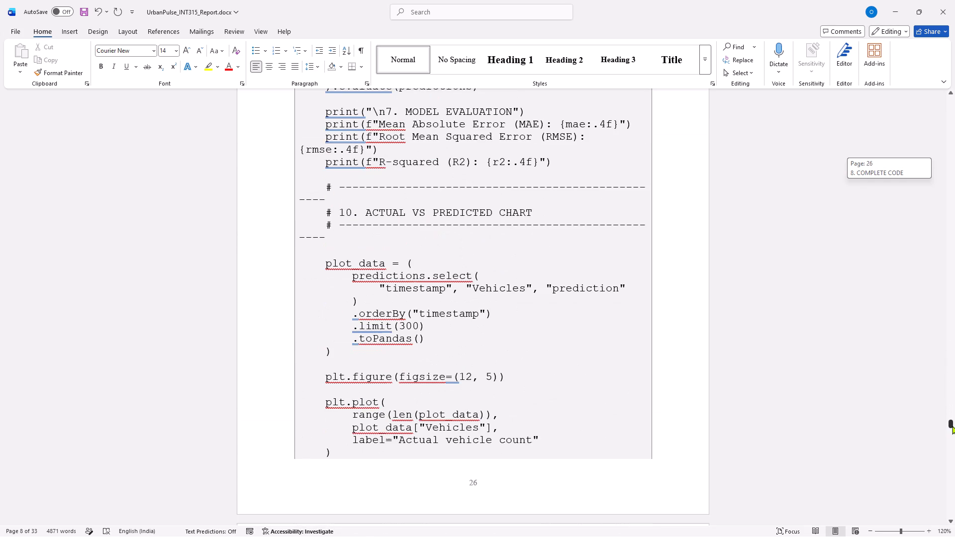
pyautogui.moveTo(952, 426); pyautogui.dragTo(954, 445)
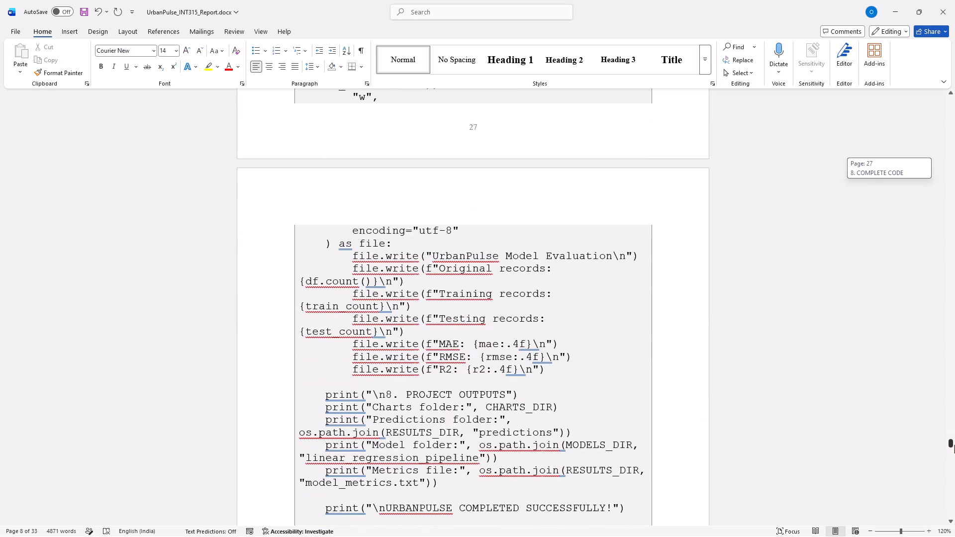
# Review the report from the end of the code listing through Result Analysis, Limitations, Conclusion and References for remaining details to change.
pyautogui.moveTo(954, 445); pyautogui.dragTo(954, 455)
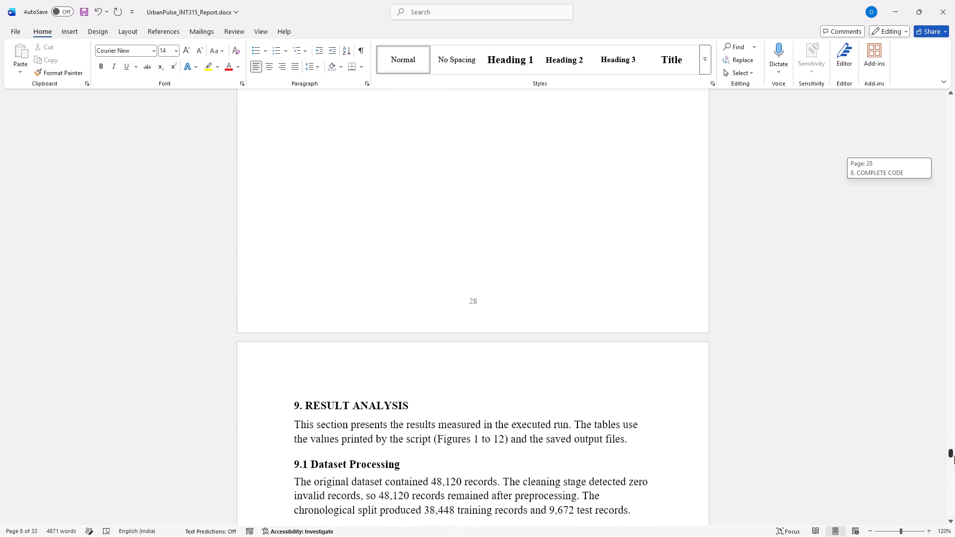
pyautogui.moveTo(954, 455); pyautogui.dragTo(954, 464)
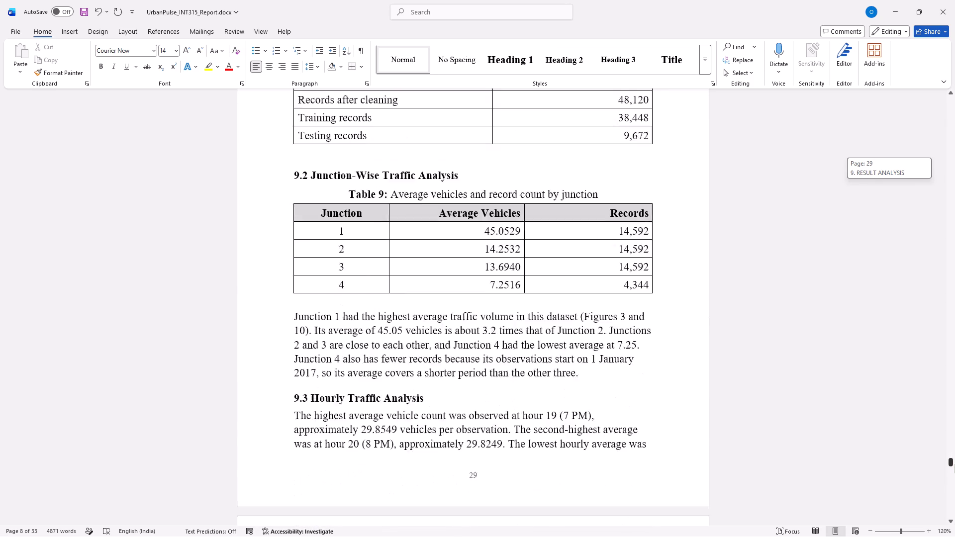
pyautogui.moveTo(954, 464); pyautogui.dragTo(954, 475)
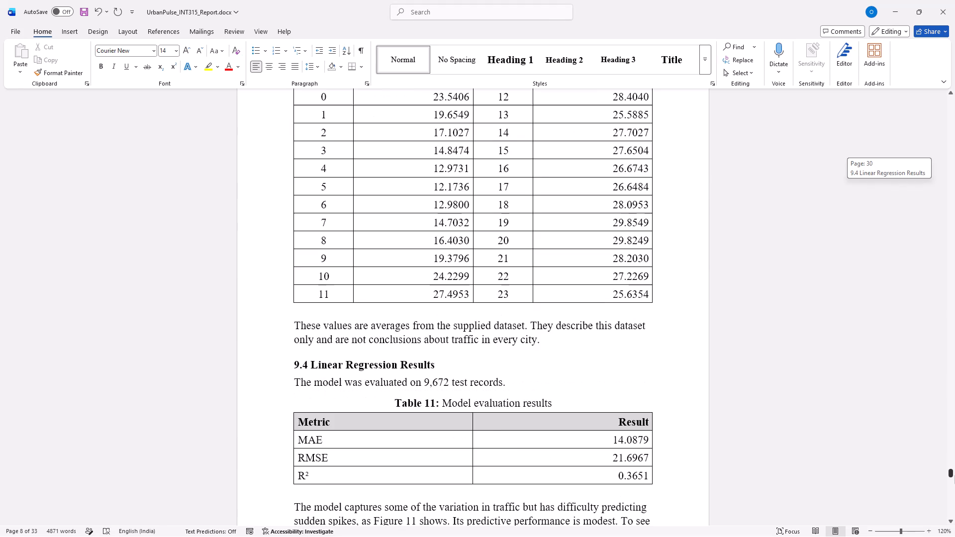
pyautogui.moveTo(954, 475); pyautogui.dragTo(954, 485)
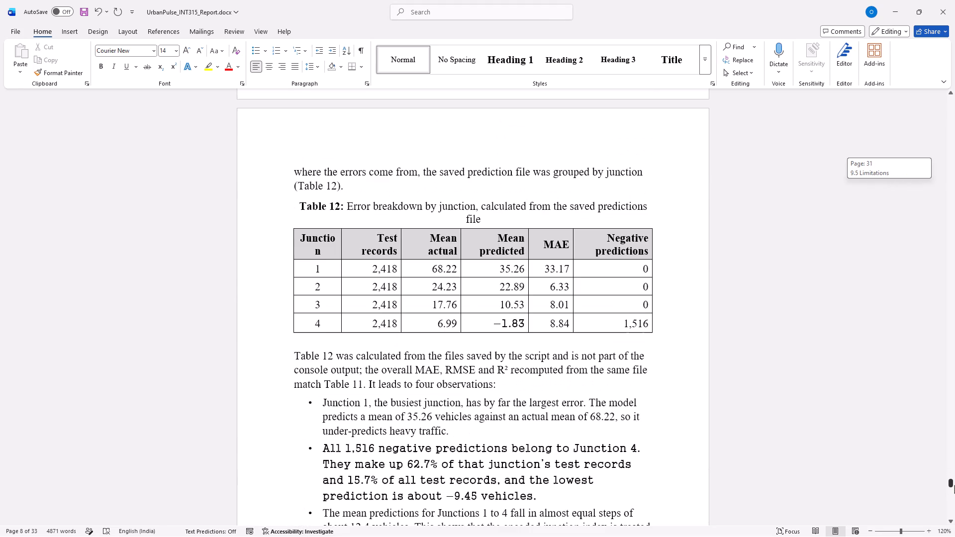
pyautogui.moveTo(954, 485); pyautogui.dragTo(954, 490)
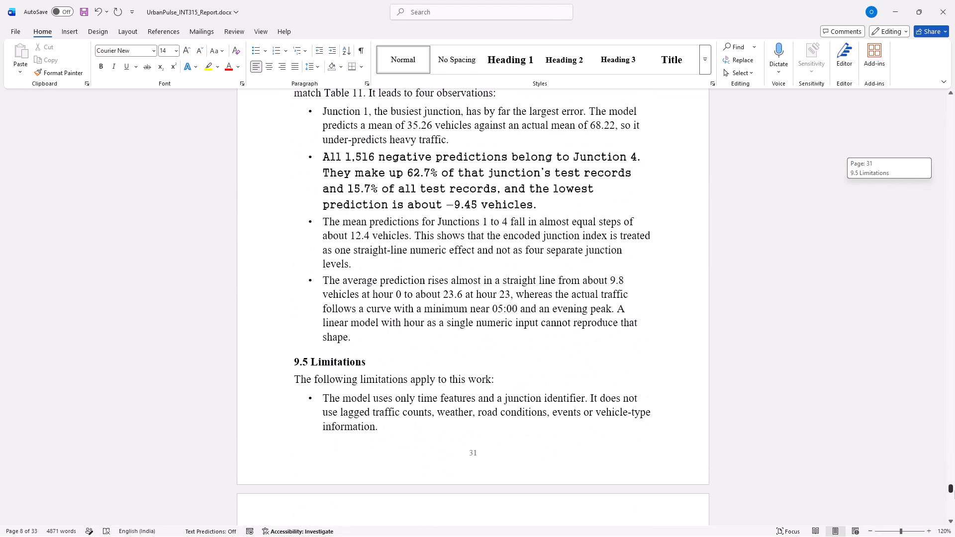
pyautogui.moveTo(954, 490); pyautogui.dragTo(954, 494)
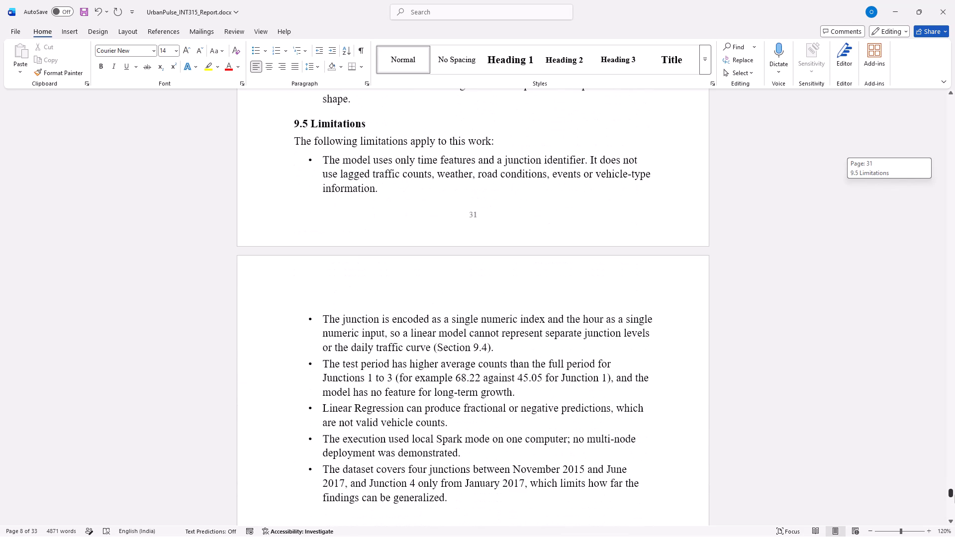
pyautogui.moveTo(954, 494); pyautogui.dragTo(954, 505)
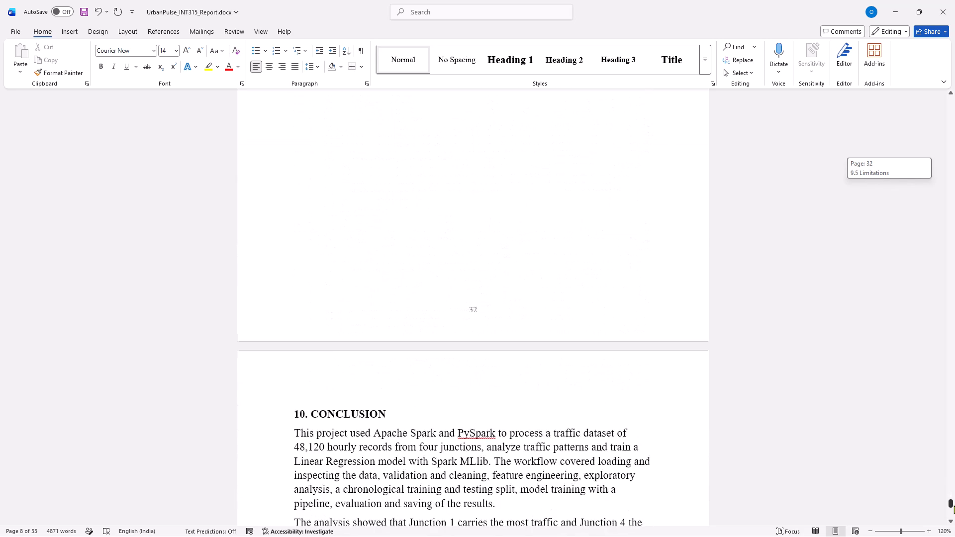
pyautogui.moveTo(954, 505); pyautogui.dragTo(954, 510)
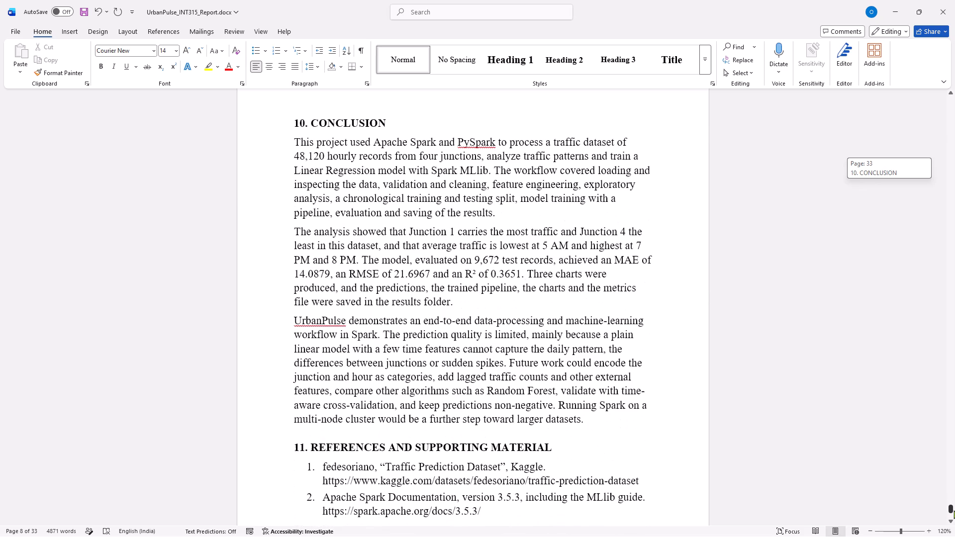
pyautogui.moveTo(954, 510); pyautogui.dragTo(954, 514)
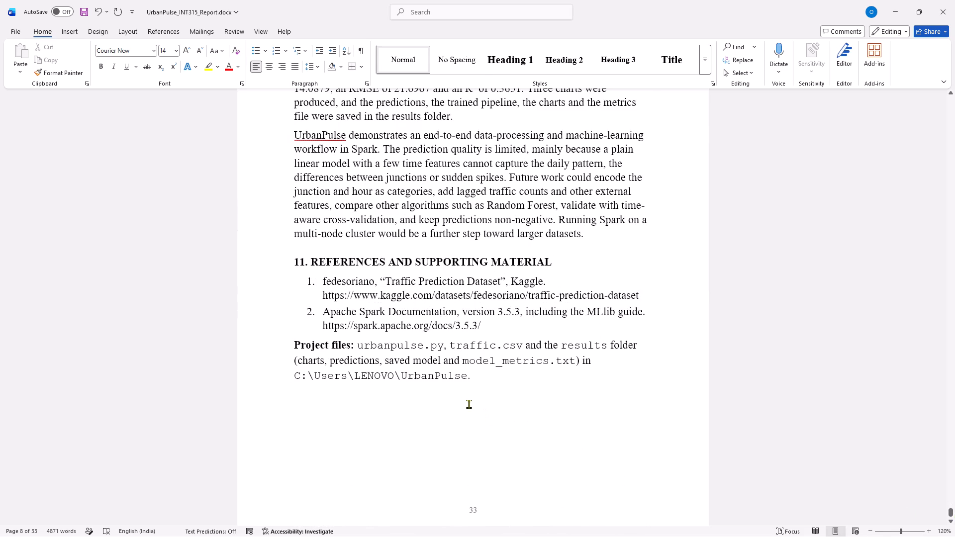
# Replace the user folder LENOVO with rithwik in the Project files path under References and Supporting Material.
pyautogui.click(392, 376)
pyautogui.press('BackSpace')
pyautogui.press('BackSpace')
pyautogui.press('BackSpace')
pyautogui.press('BackSpace')
pyautogui.press('BackSpace')
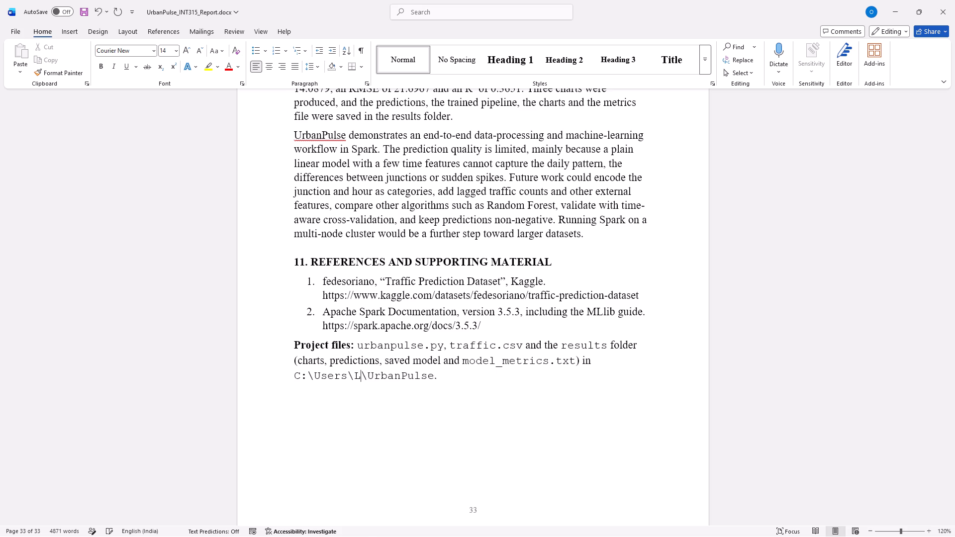
pyautogui.press('BackSpace')
pyautogui.write('rithwik')
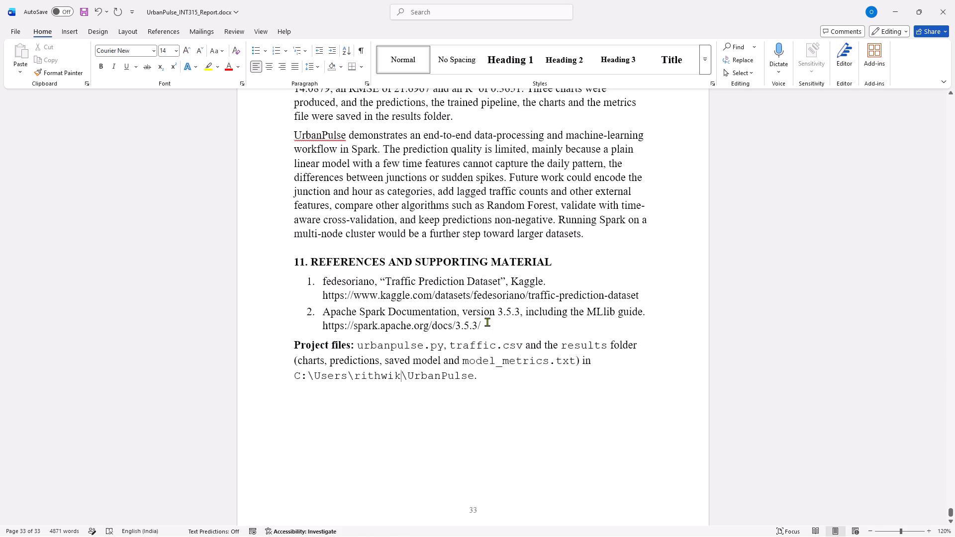
# Add the flagged words UrbanPulse and PySpark in the Conclusion section to the spelling dictionary.
pyautogui.scroll(-1, 487, 322)
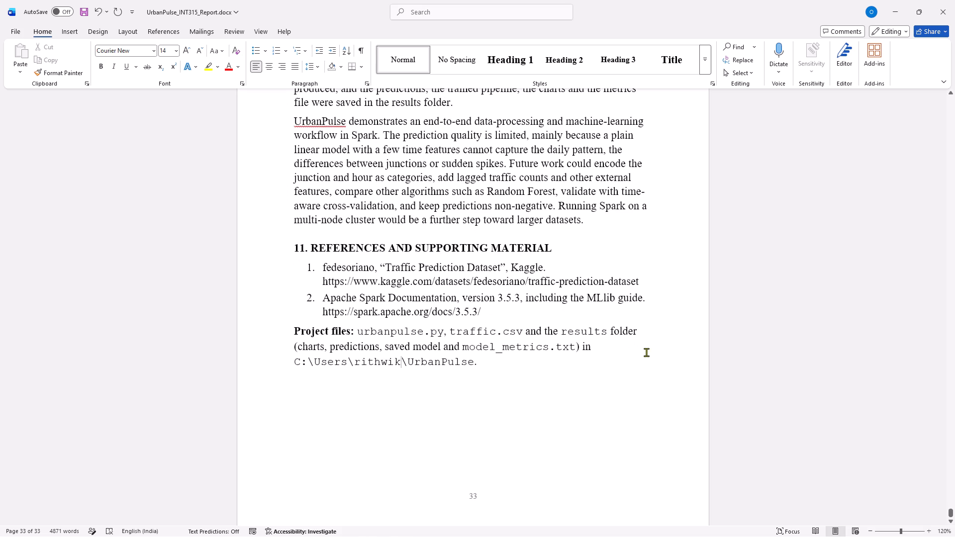
pyautogui.click(950, 510)
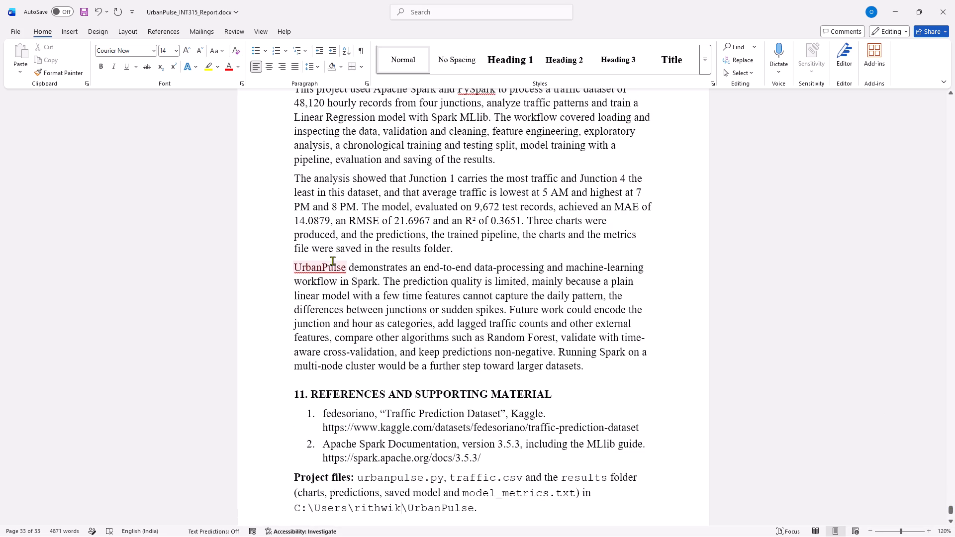
pyautogui.click(332, 261)
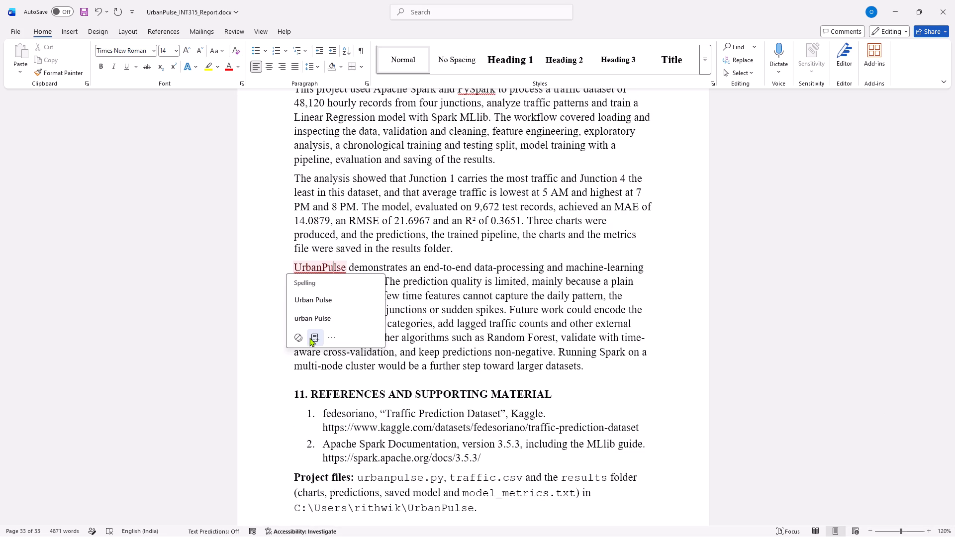
pyautogui.click(309, 338)
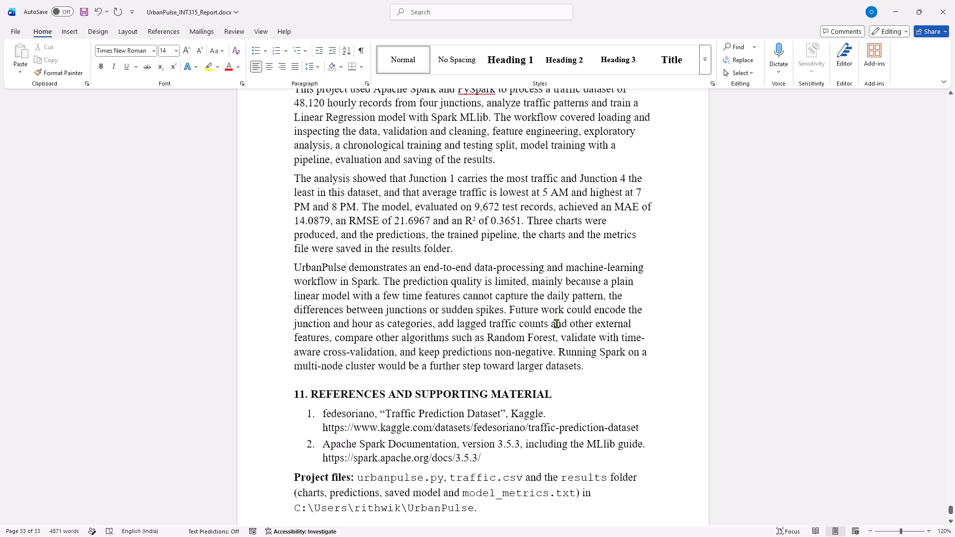
pyautogui.click(474, 93)
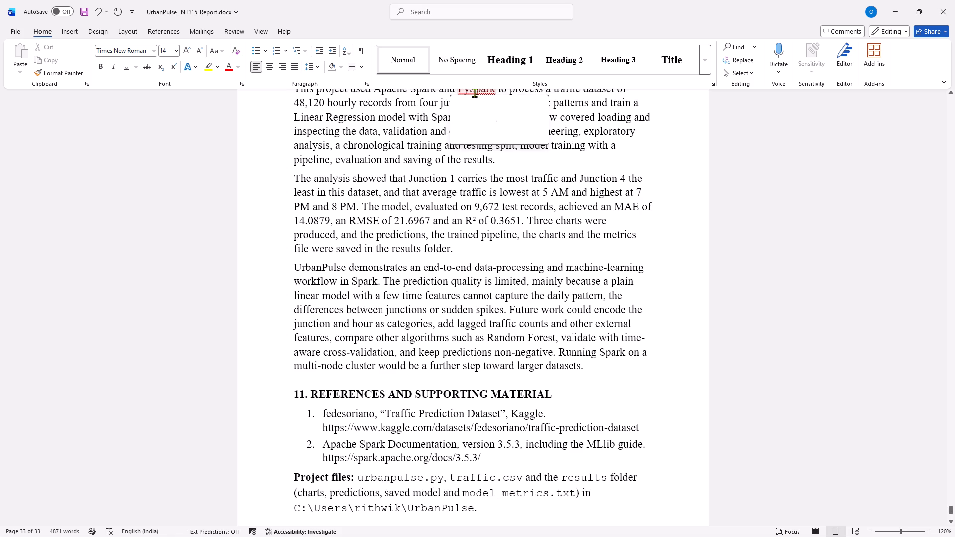
pyautogui.click(473, 107)
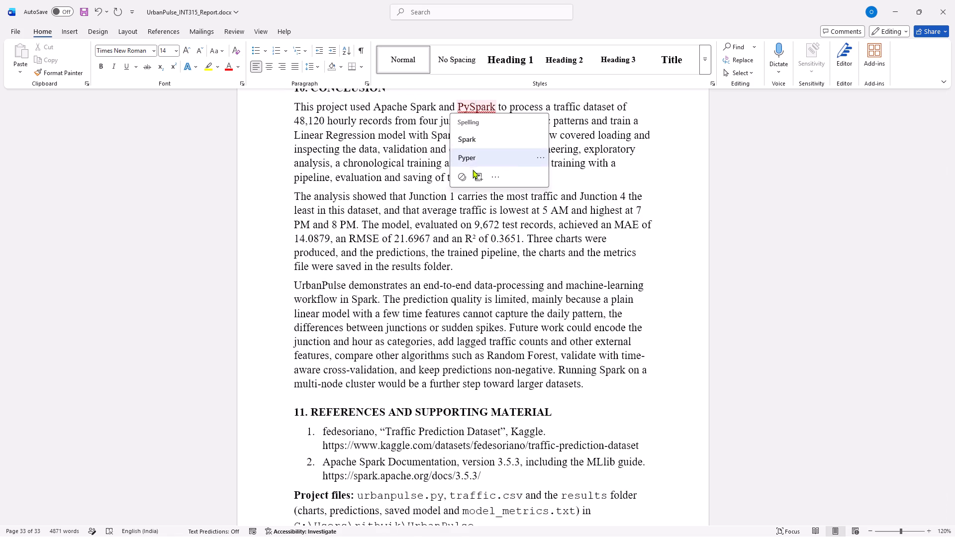
pyautogui.click(476, 175)
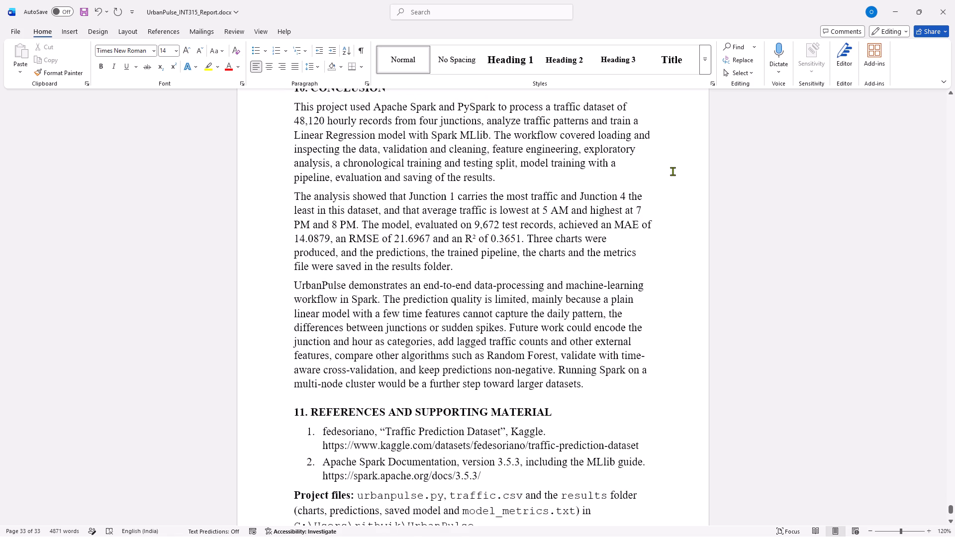
# Check backwards from the Conclusion to the start of the Result Analysis section for remaining proofing flags.
pyautogui.scroll(1, 672, 171)
pyautogui.scroll(-1, 672, 171)
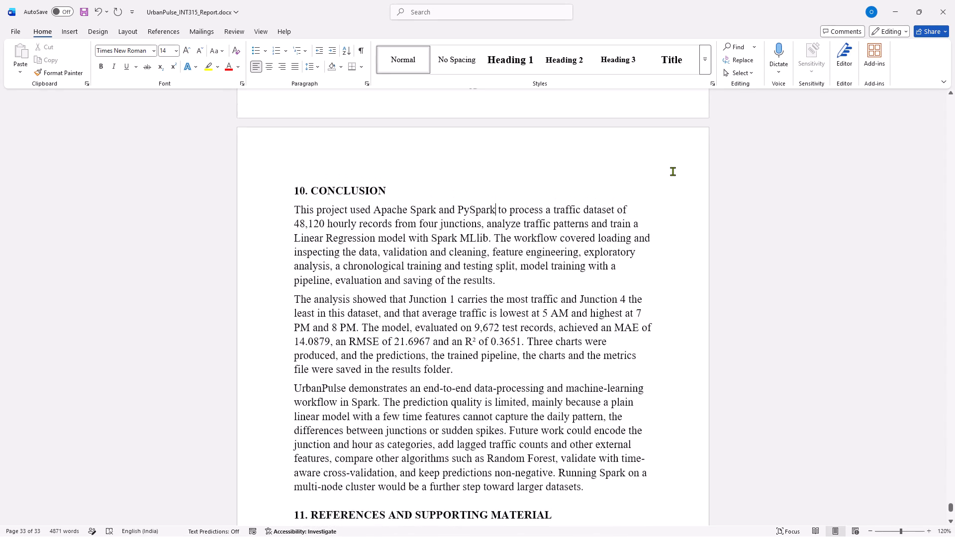
pyautogui.scroll(1, 672, 171)
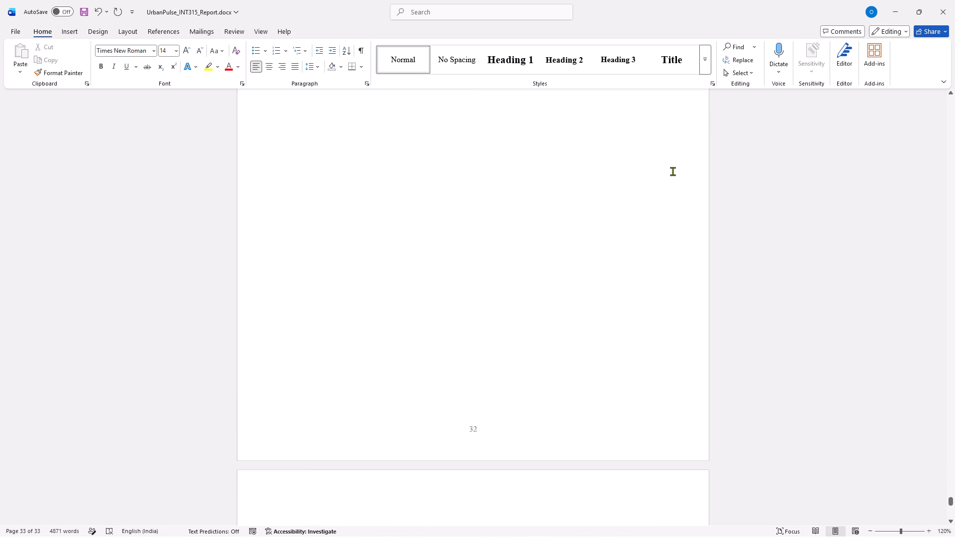
pyautogui.scroll(2, 672, 171)
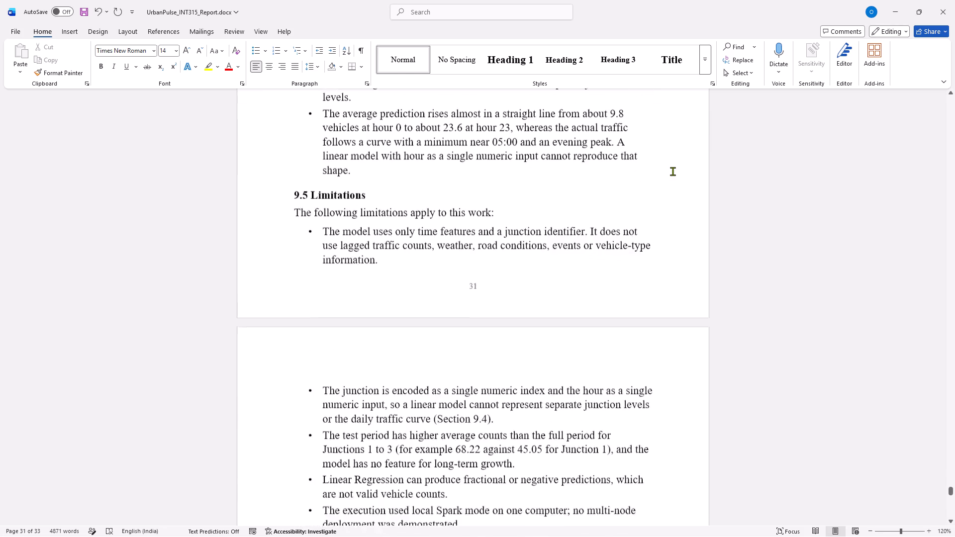
pyautogui.scroll(1, 672, 171)
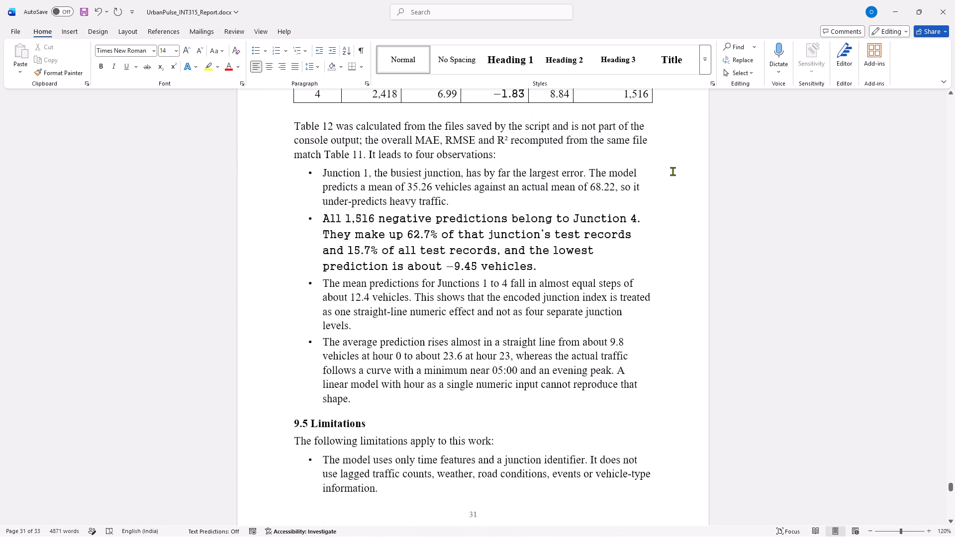
pyautogui.scroll(1, 672, 171)
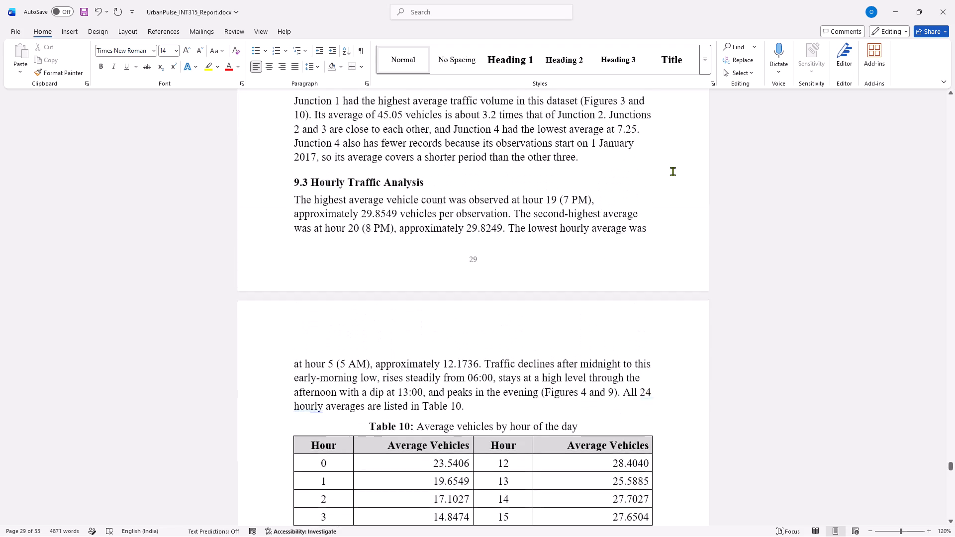
pyautogui.scroll(2, 672, 171)
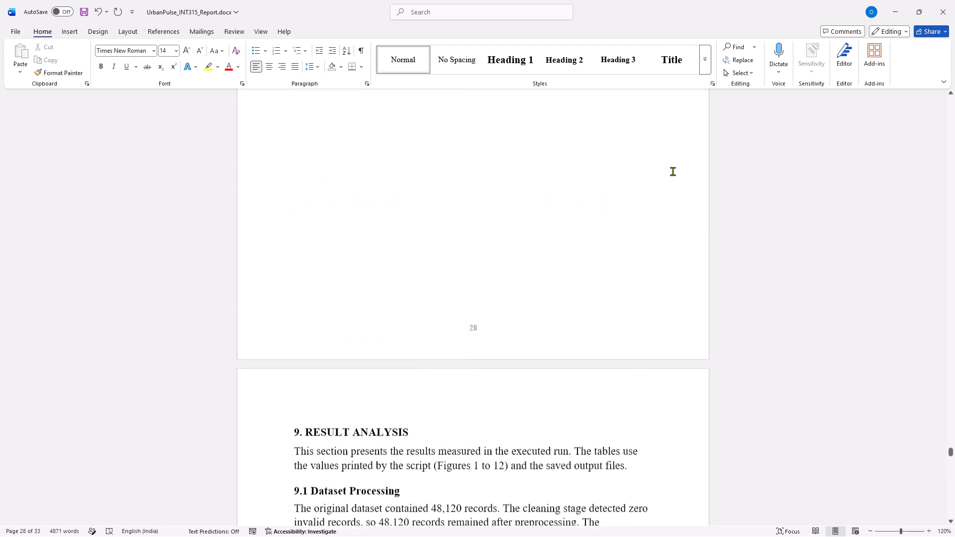
# Check backwards through the urbanpulse.py listing and Table 7 to the Complete Code heading for remaining proofing flags and details to change.
pyautogui.scroll(2, 672, 171)
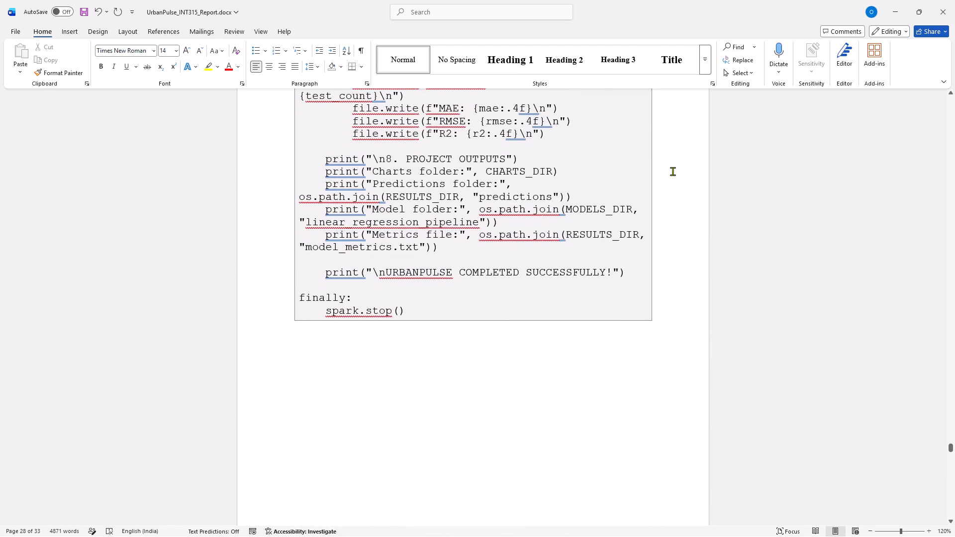
pyautogui.scroll(1, 672, 171)
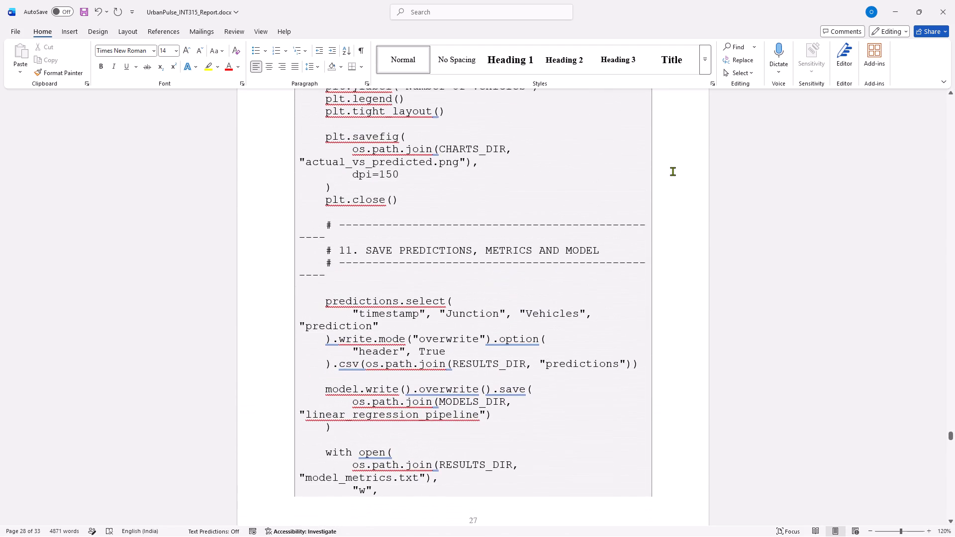
pyautogui.scroll(2, 672, 171)
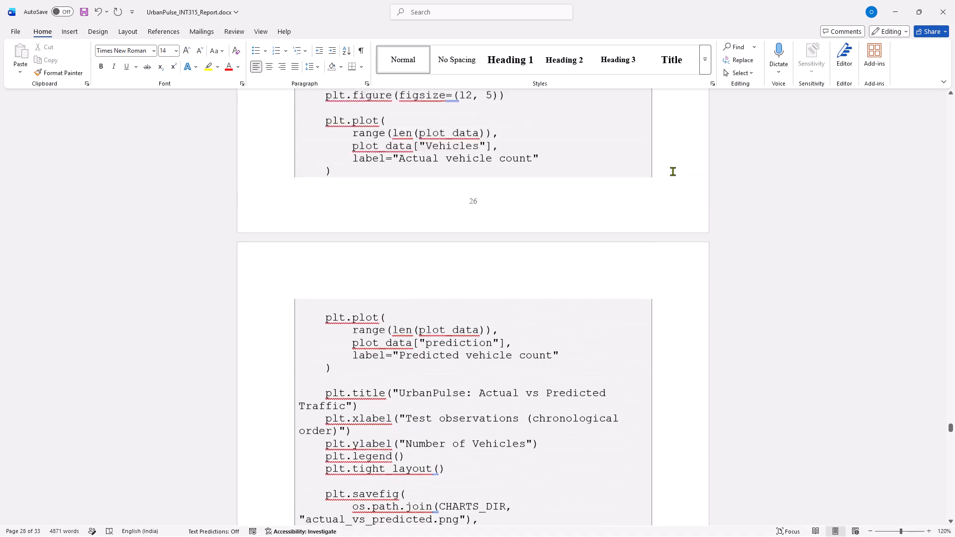
pyautogui.scroll(2, 672, 171)
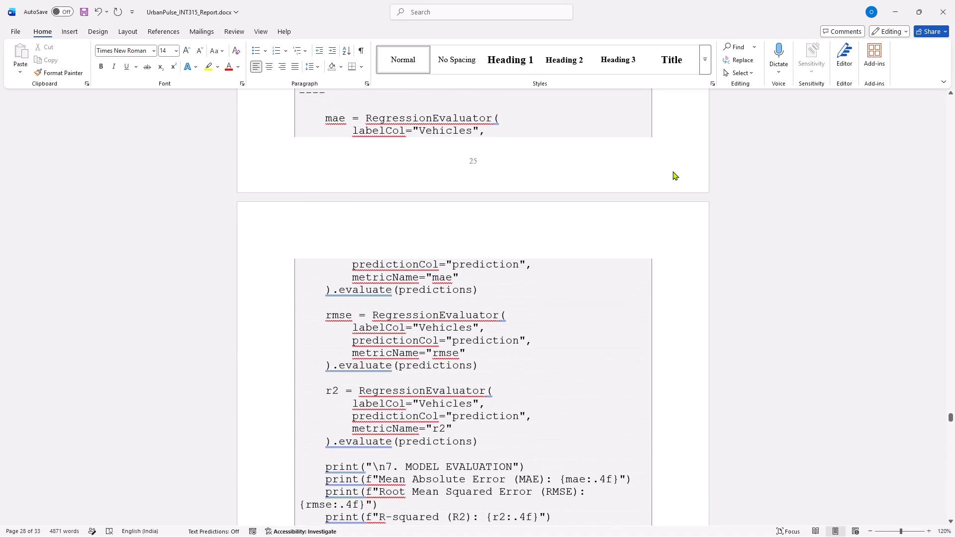
pyautogui.scroll(1, 672, 171)
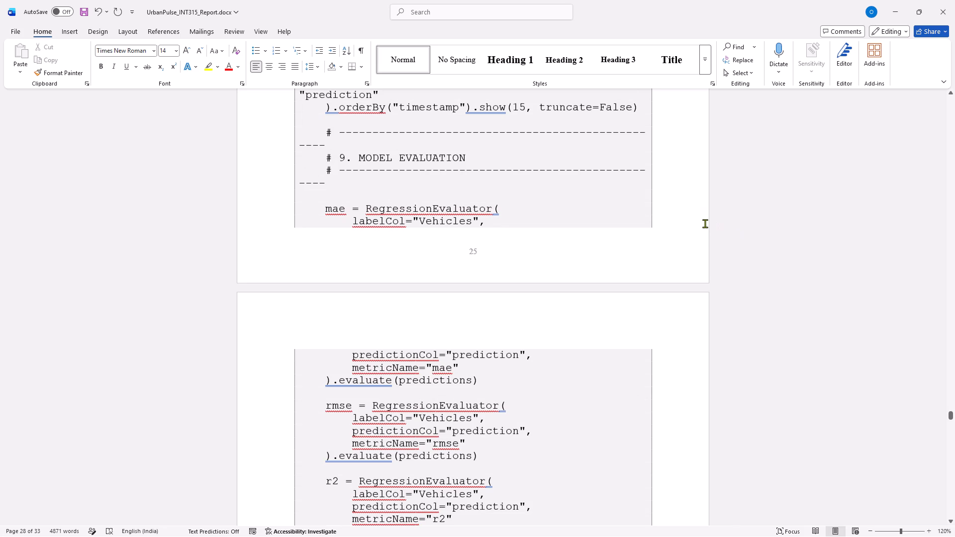
pyautogui.scroll(1, 705, 223)
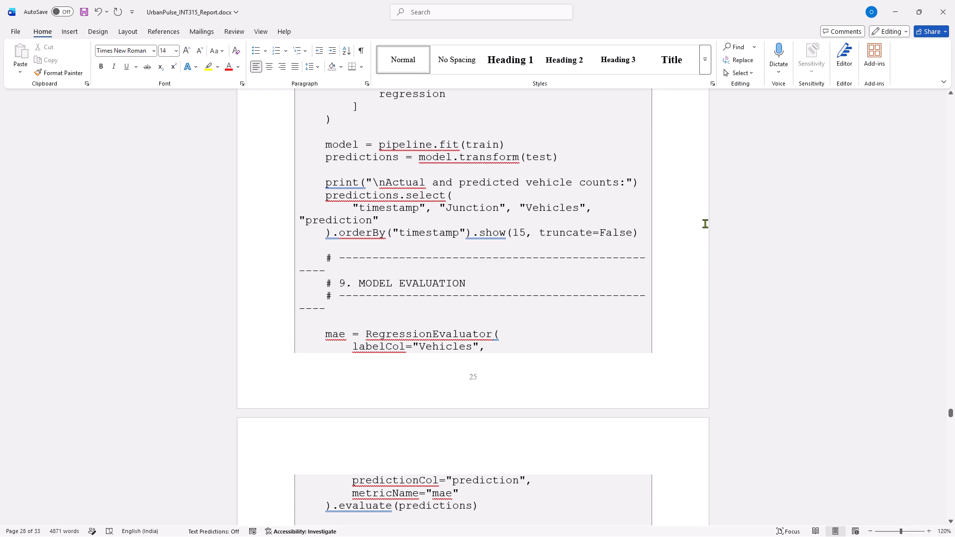
pyautogui.scroll(1, 598, 247)
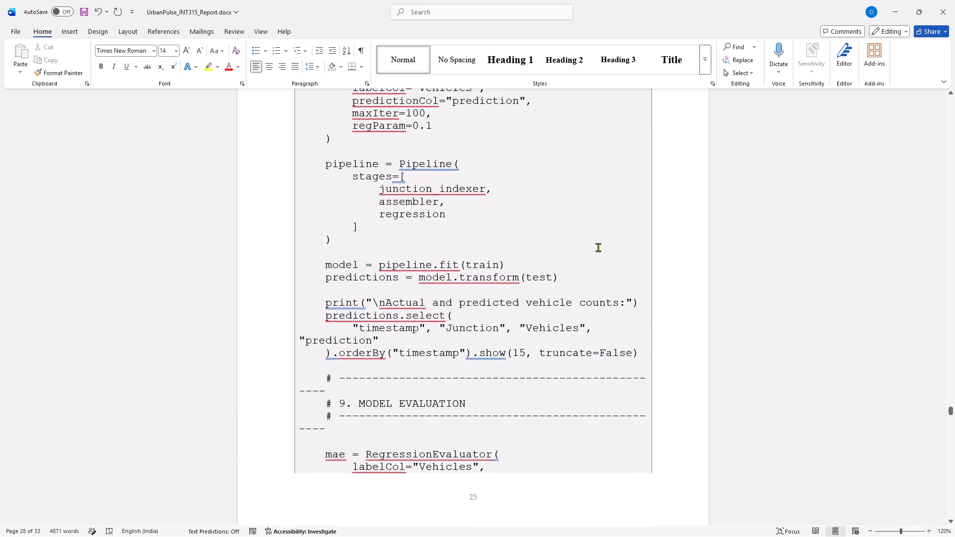
pyautogui.scroll(1, 598, 247)
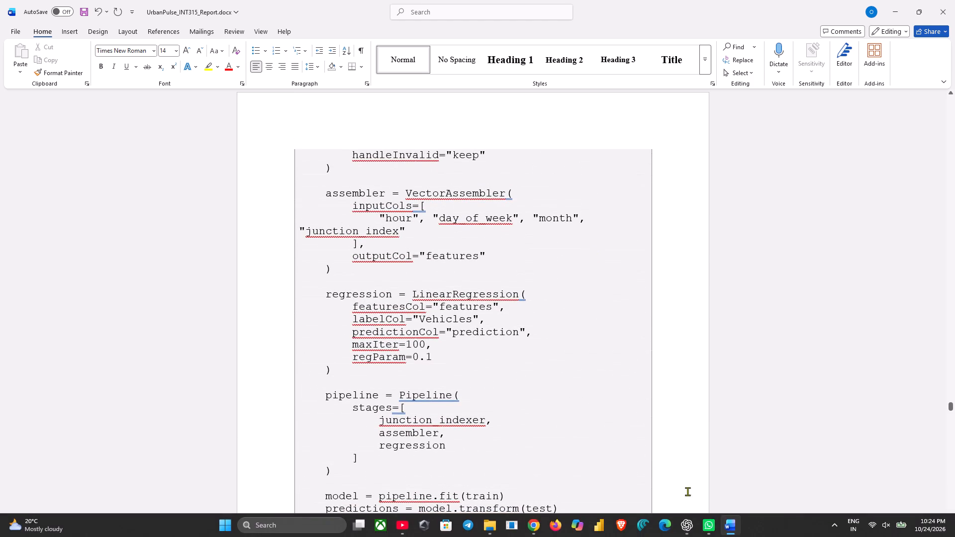
pyautogui.scroll(1, 654, 406)
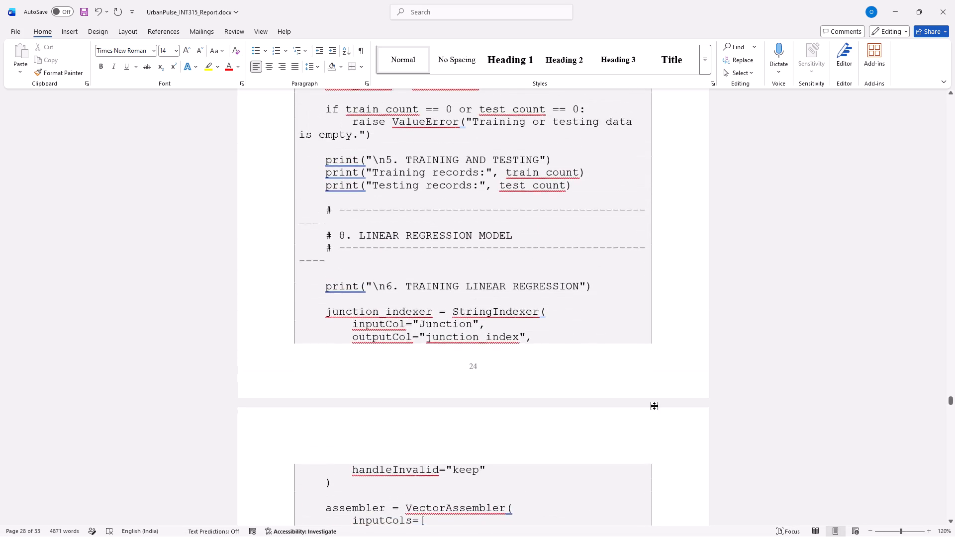
pyautogui.scroll(2, 654, 406)
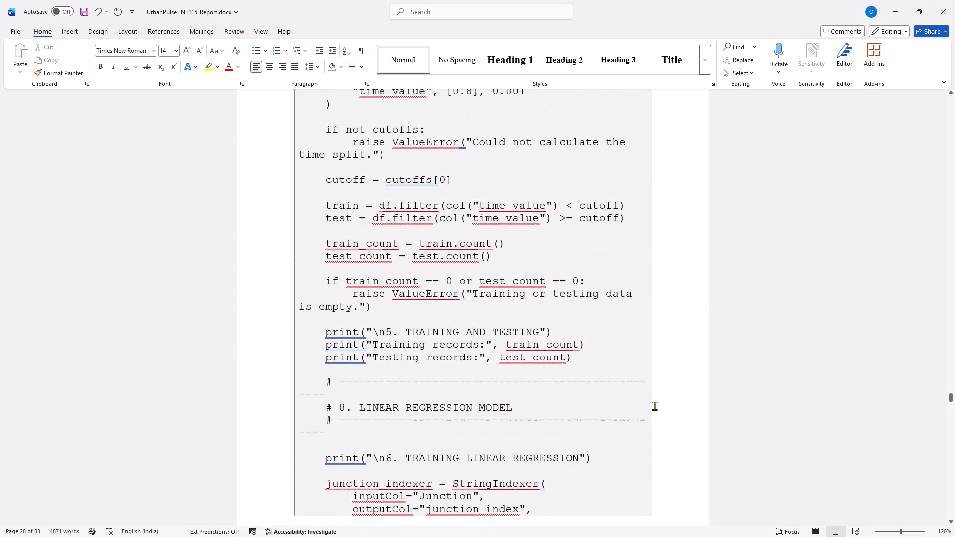
pyautogui.scroll(1, 654, 406)
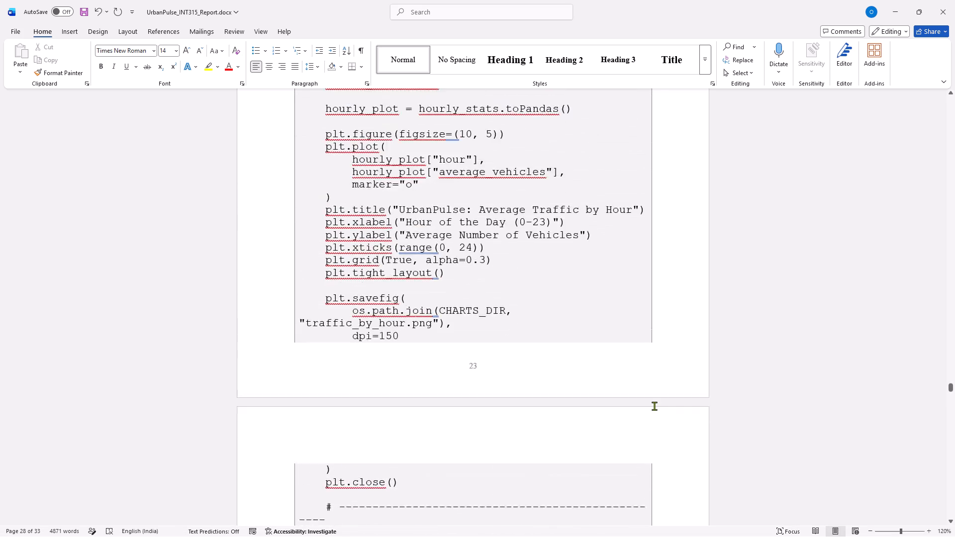
pyautogui.scroll(2, 654, 406)
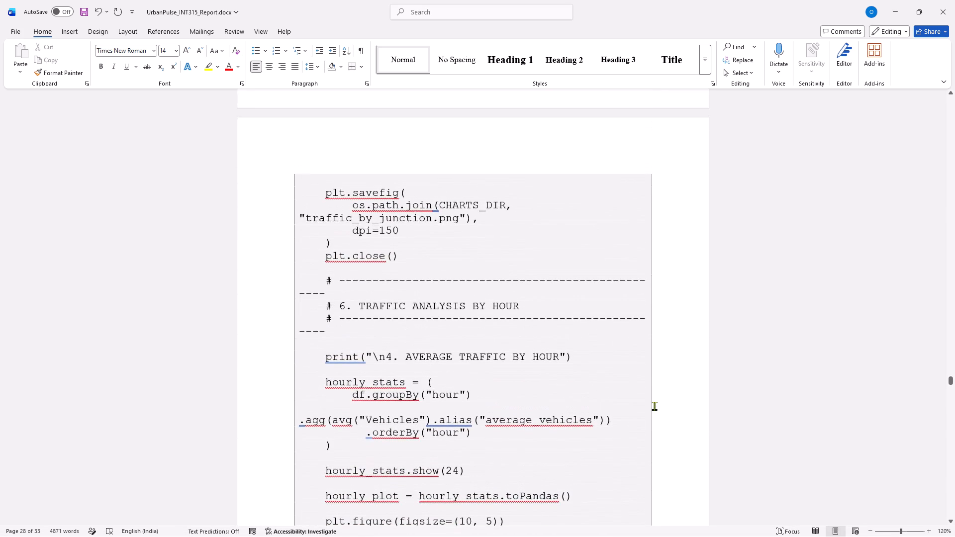
pyautogui.scroll(2, 654, 406)
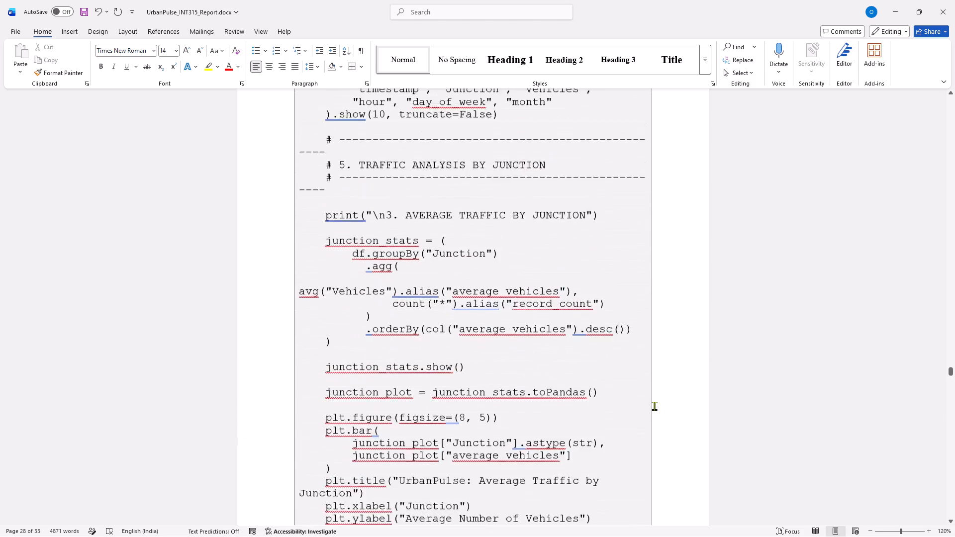
pyautogui.scroll(1, 654, 406)
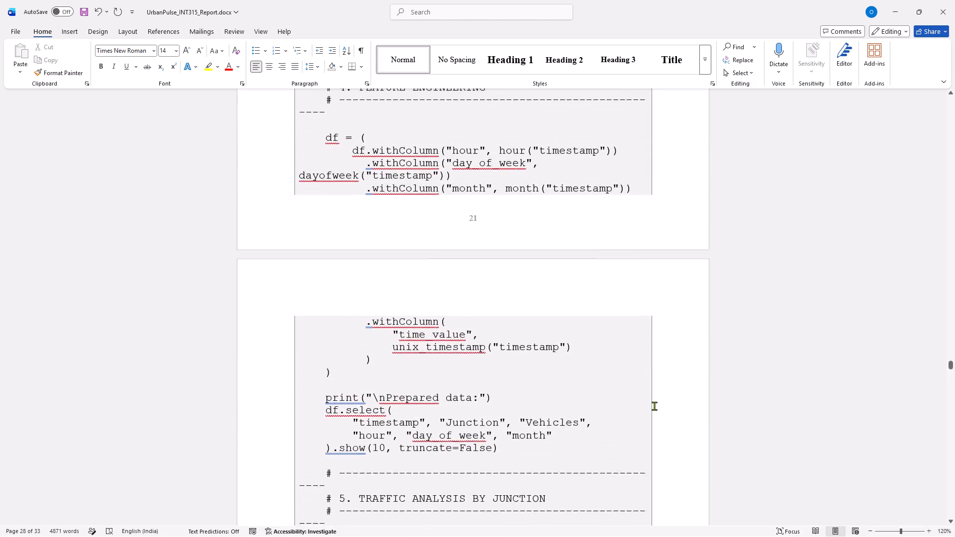
pyautogui.scroll(2, 654, 406)
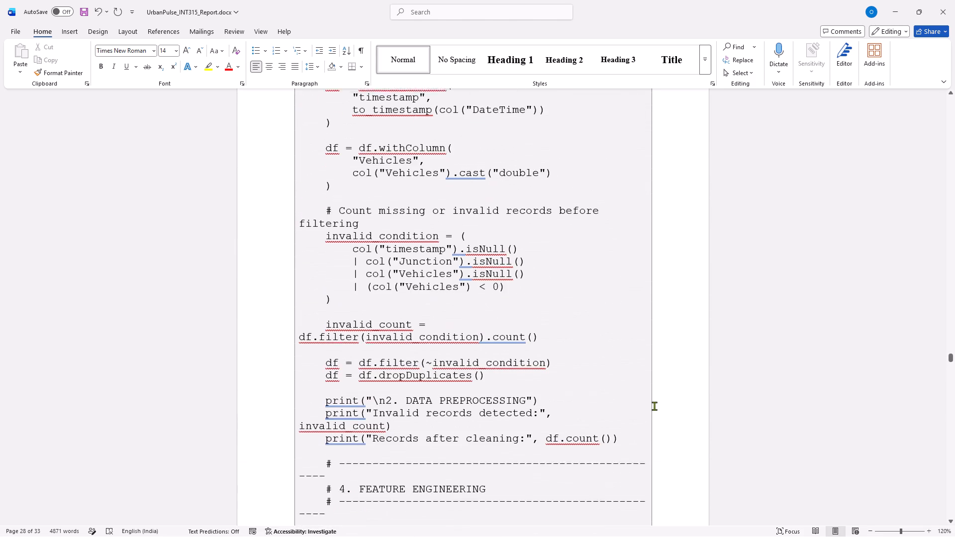
pyautogui.scroll(1, 654, 406)
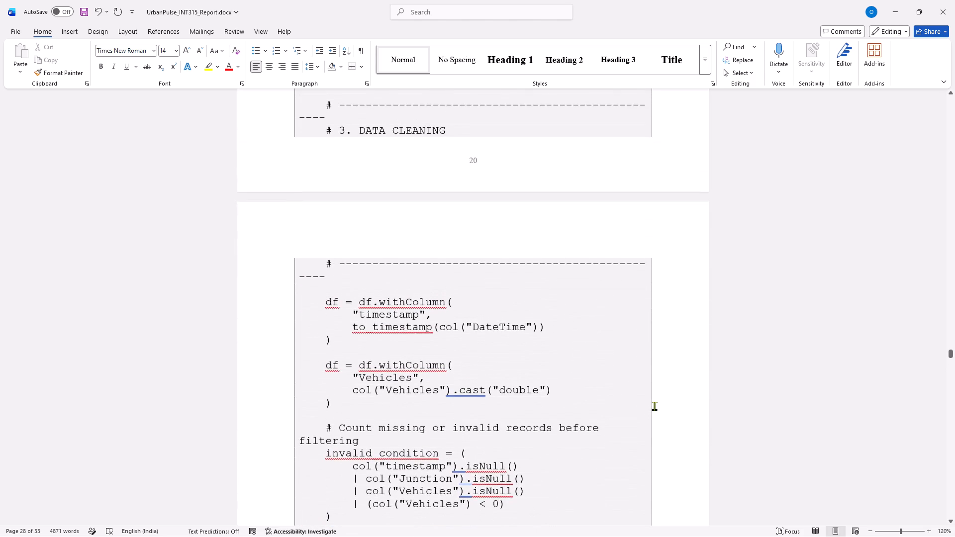
pyautogui.scroll(2, 654, 406)
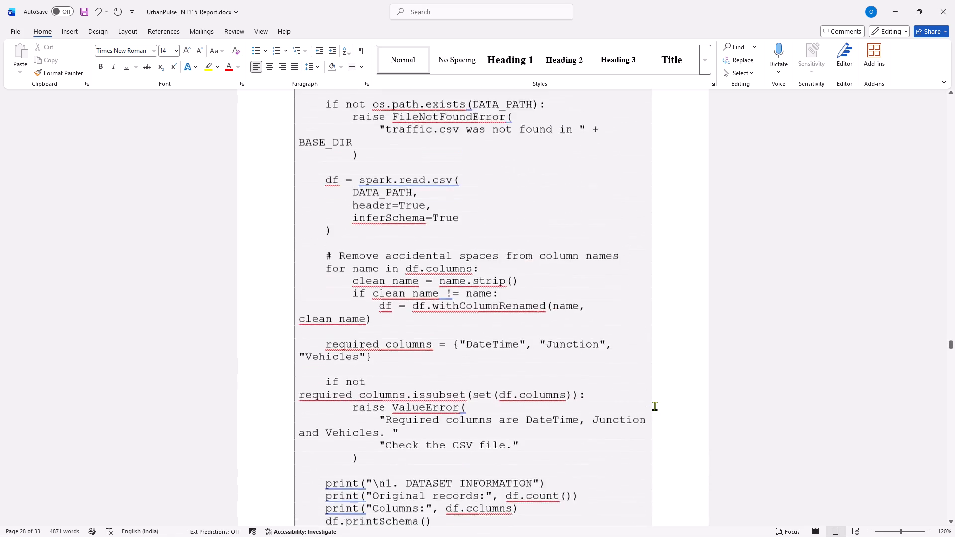
pyautogui.scroll(3, 654, 406)
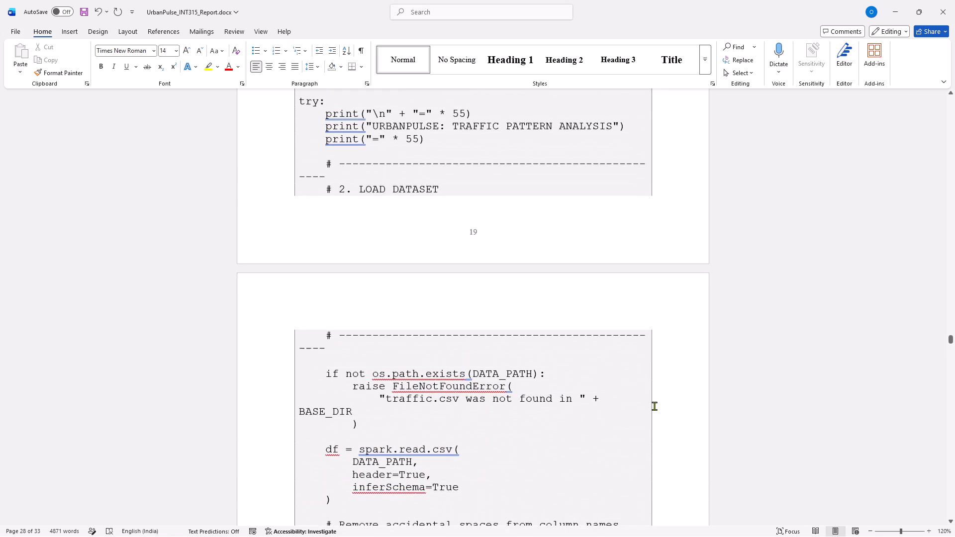
pyautogui.scroll(2, 654, 406)
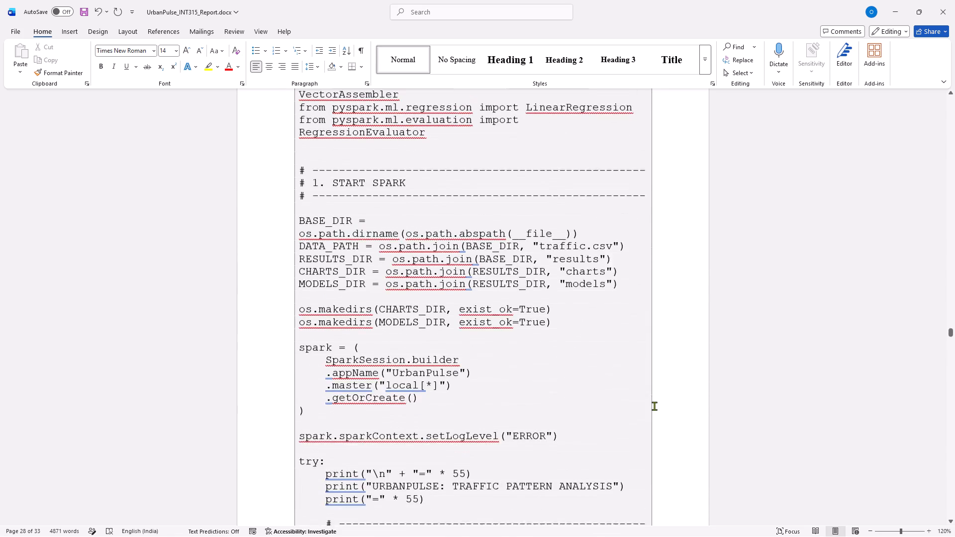
pyautogui.scroll(2, 654, 406)
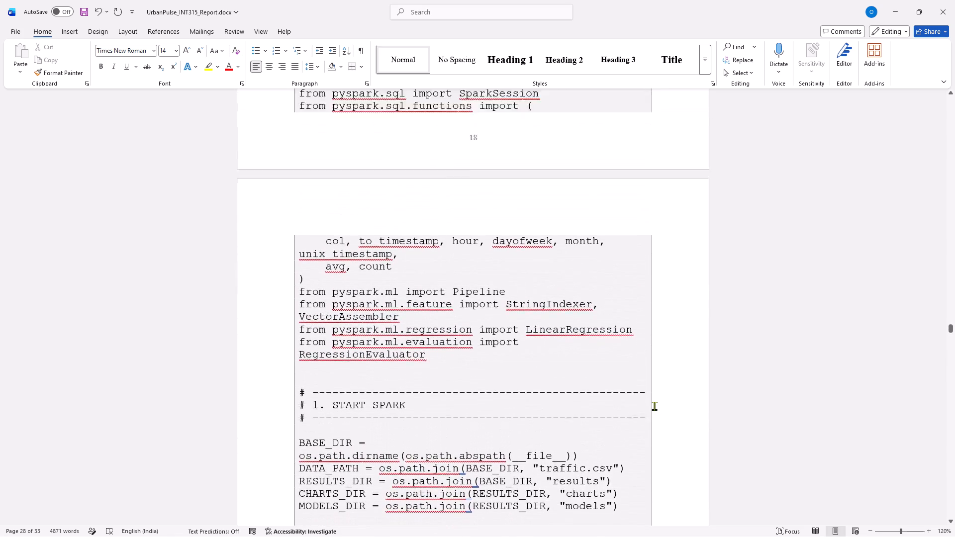
pyautogui.scroll(2, 654, 406)
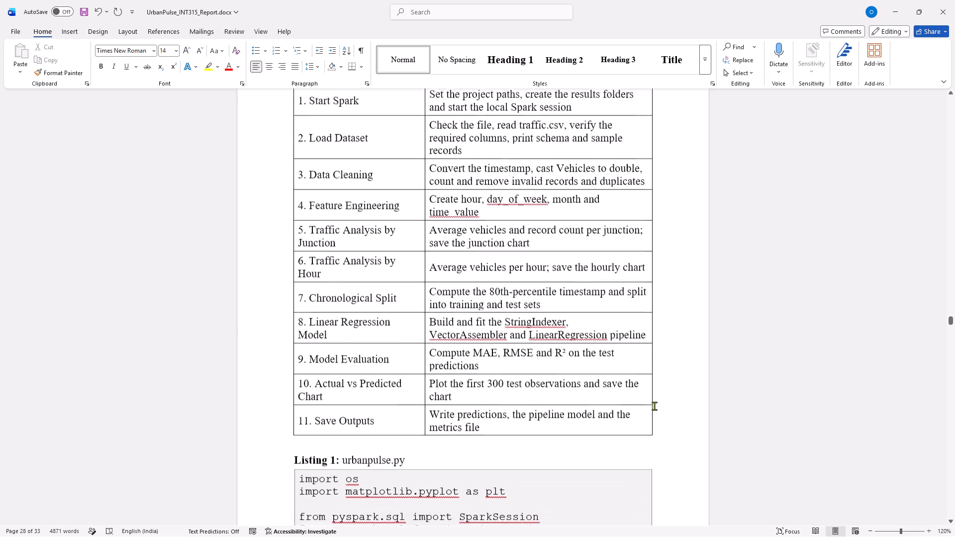
pyautogui.scroll(2, 654, 406)
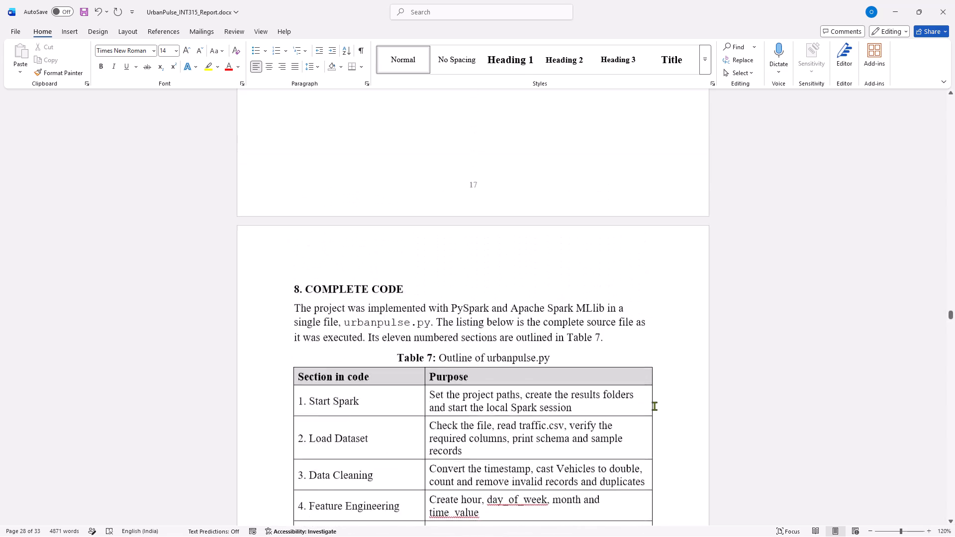
# Check backwards through section 7, from Saving Models and Results to Figure 2, for remaining proofing flags and details to change.
pyautogui.scroll(2, 654, 406)
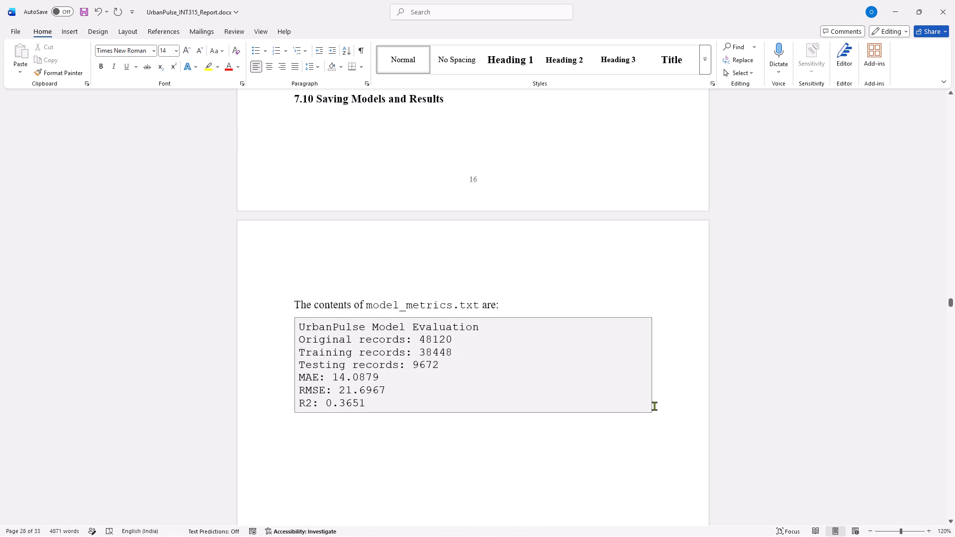
pyautogui.scroll(2, 654, 406)
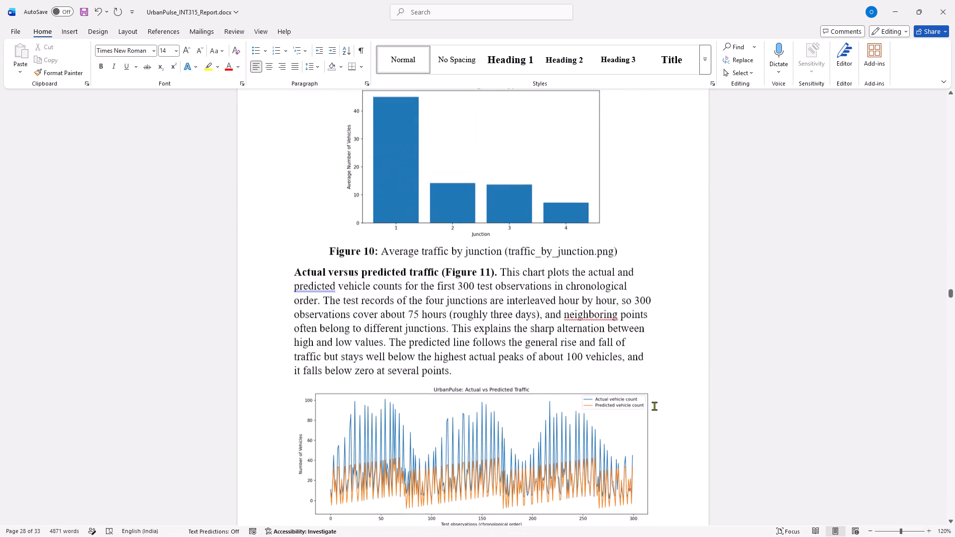
pyautogui.scroll(1, 654, 406)
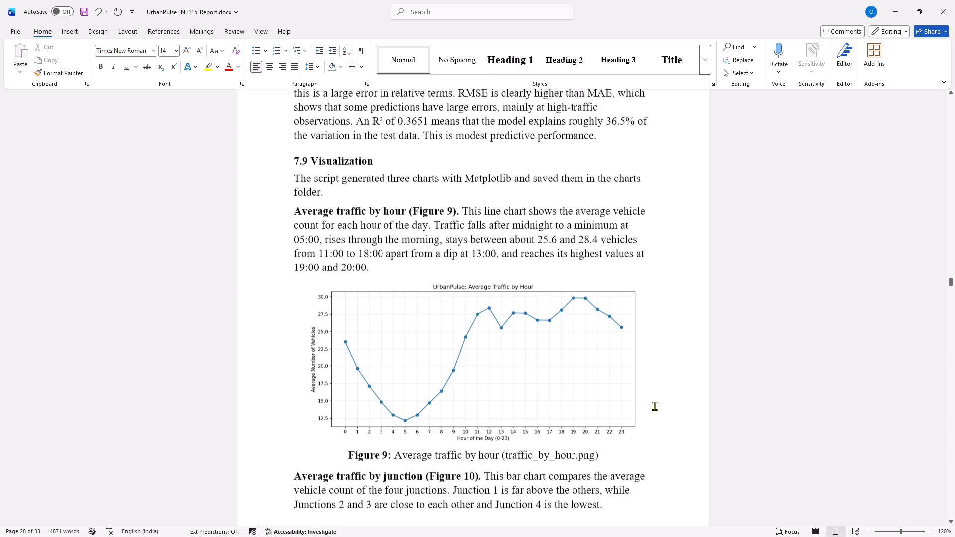
pyautogui.scroll(2, 654, 406)
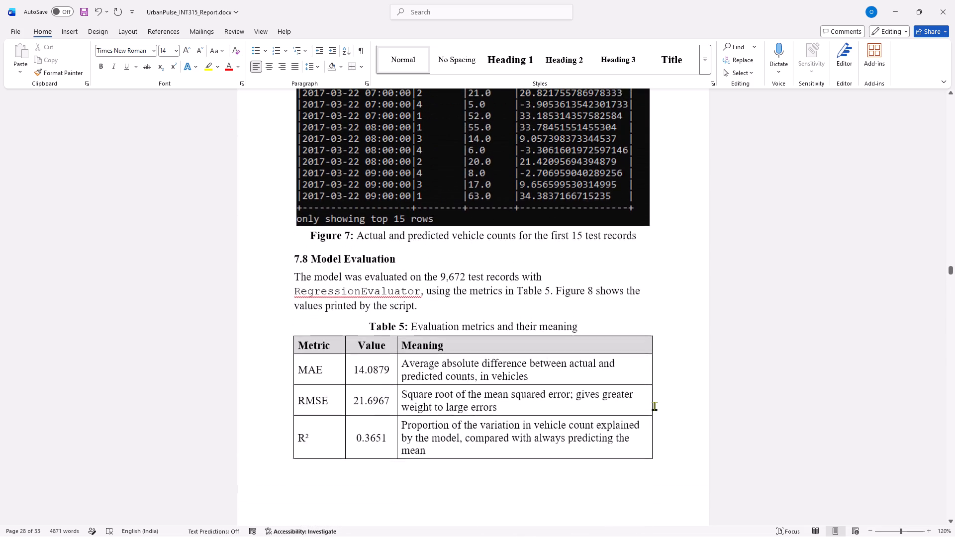
pyautogui.scroll(1, 654, 406)
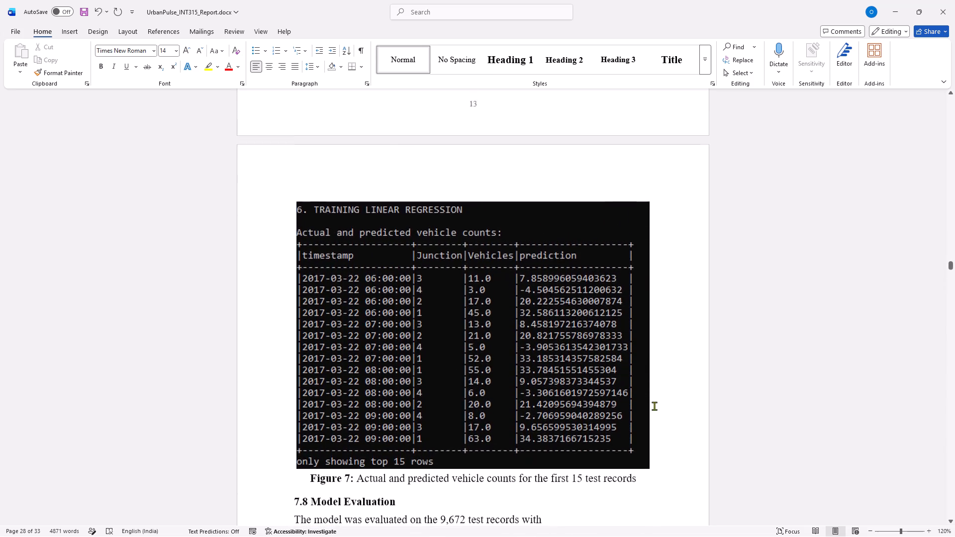
pyautogui.scroll(1, 654, 406)
pyautogui.scroll(-1, 654, 406)
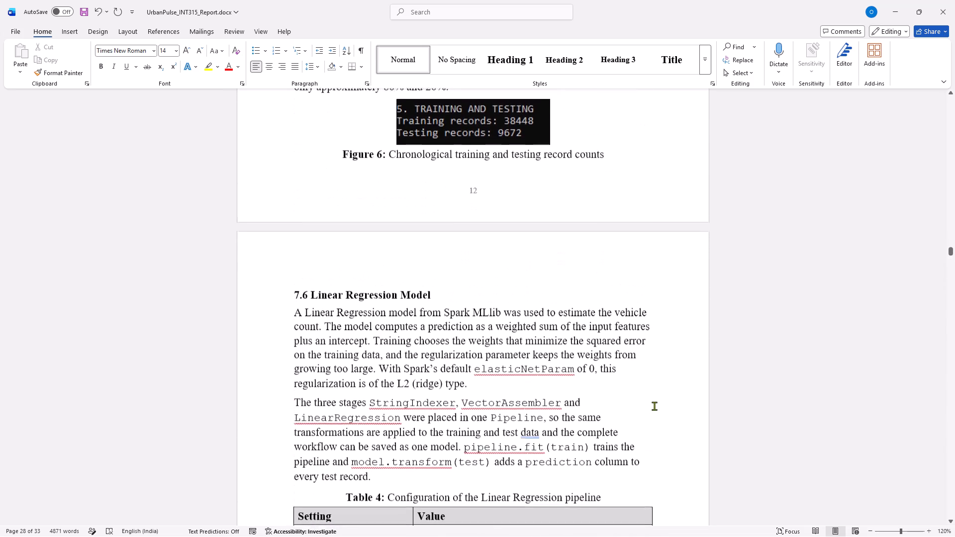
pyautogui.scroll(-1, 654, 406)
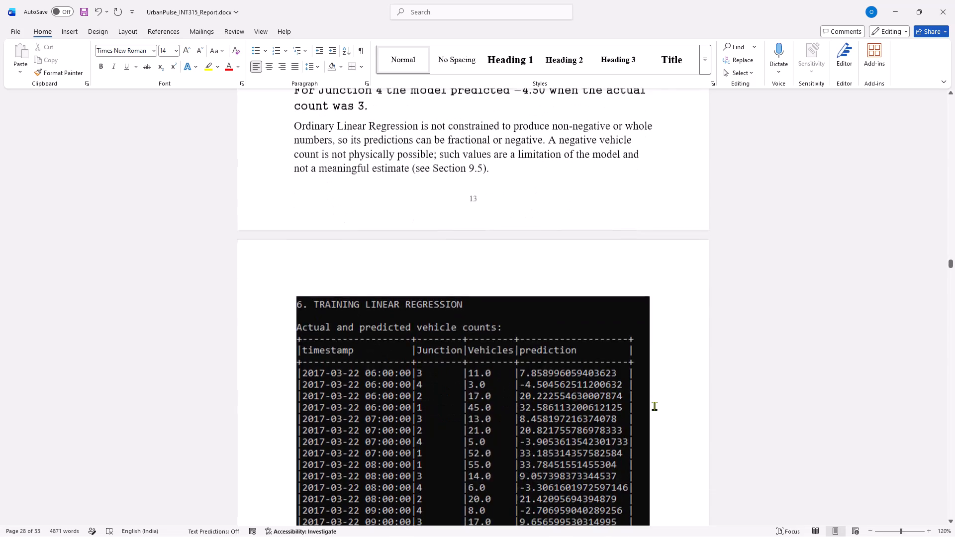
pyautogui.scroll(1, 654, 406)
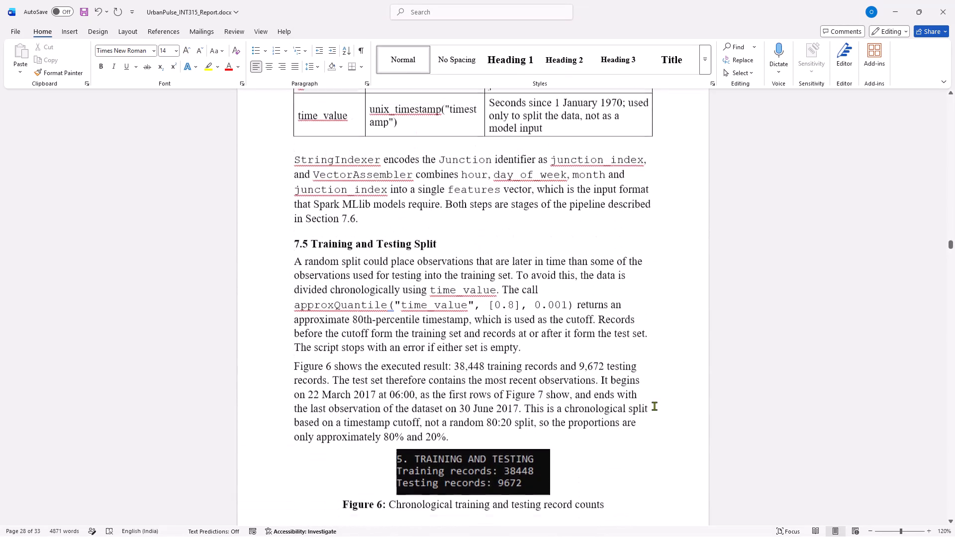
pyautogui.scroll(3, 654, 406)
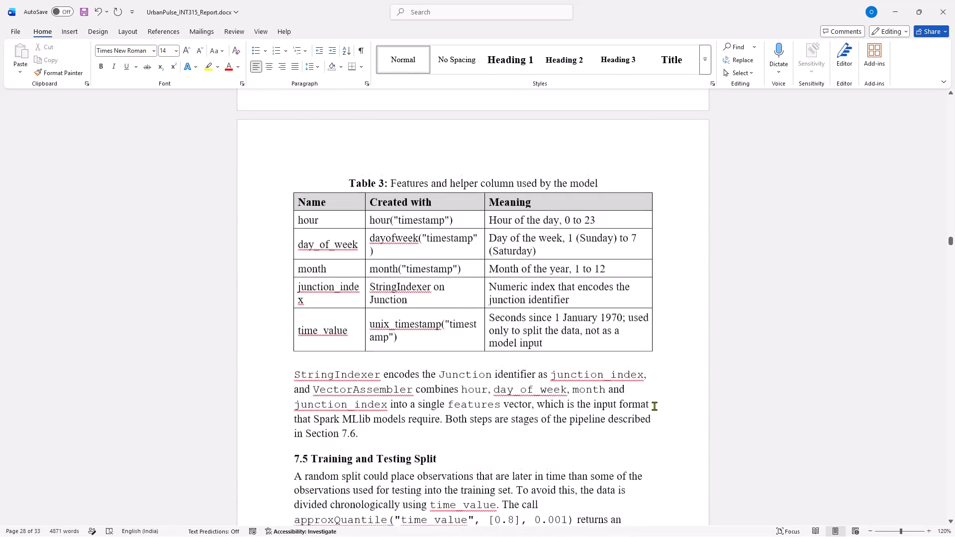
pyautogui.scroll(2, 654, 406)
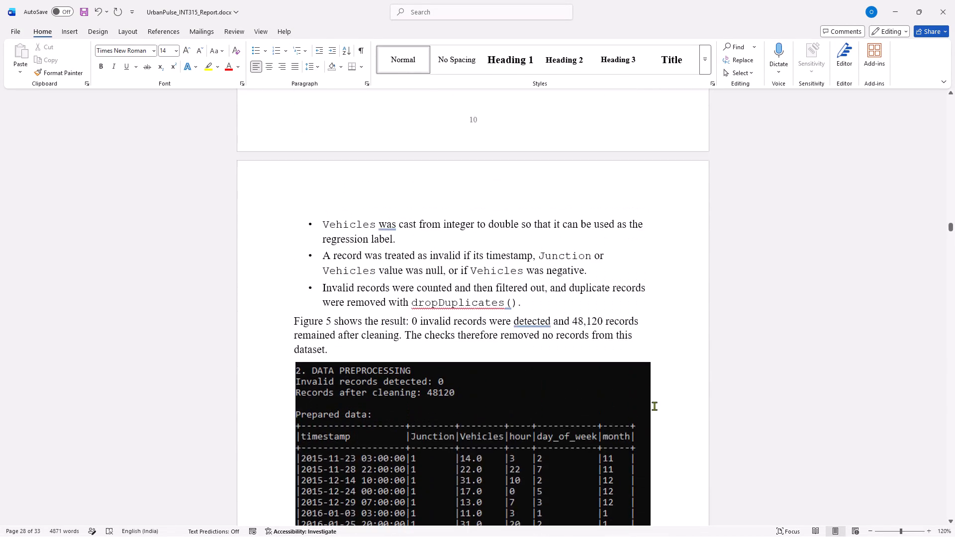
pyautogui.scroll(2, 654, 406)
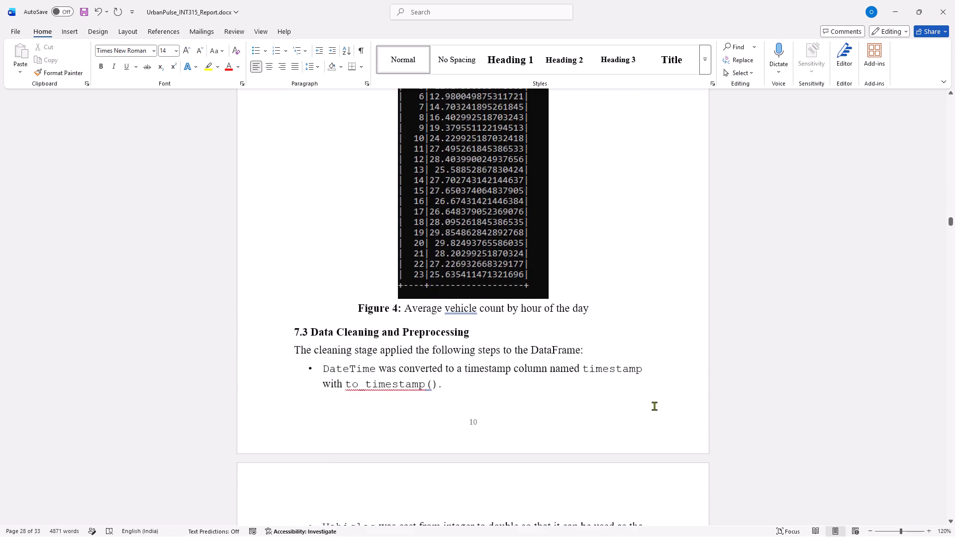
pyautogui.scroll(1, 654, 406)
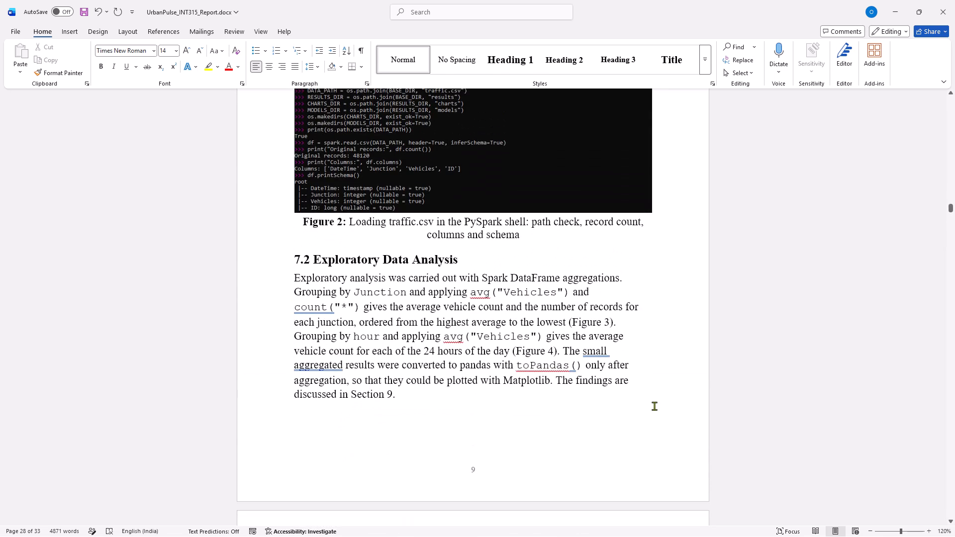
pyautogui.scroll(1, 654, 406)
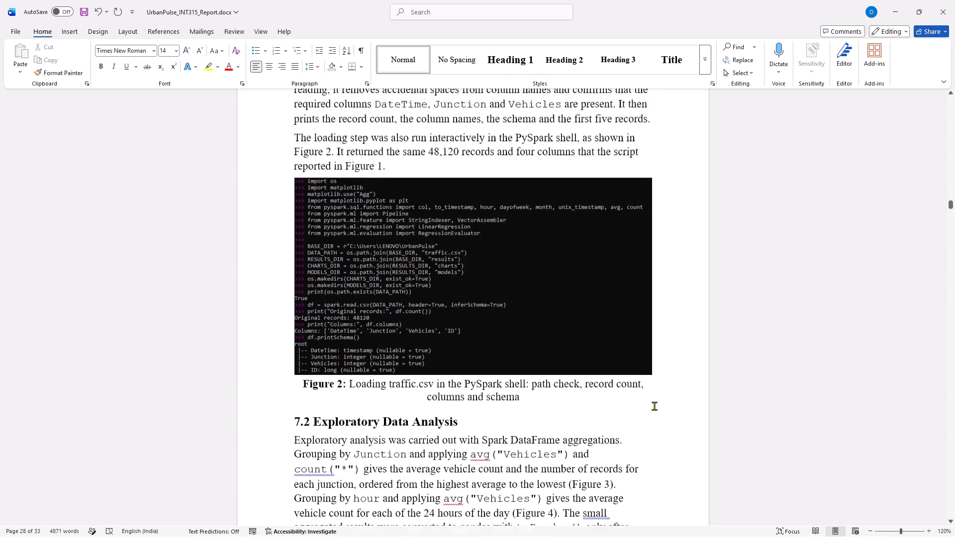
# Check backwards from Figure 2 through the tools and dataset source sections to Figure 1 for remaining proofing flags and details to change.
pyautogui.scroll(2, 654, 406)
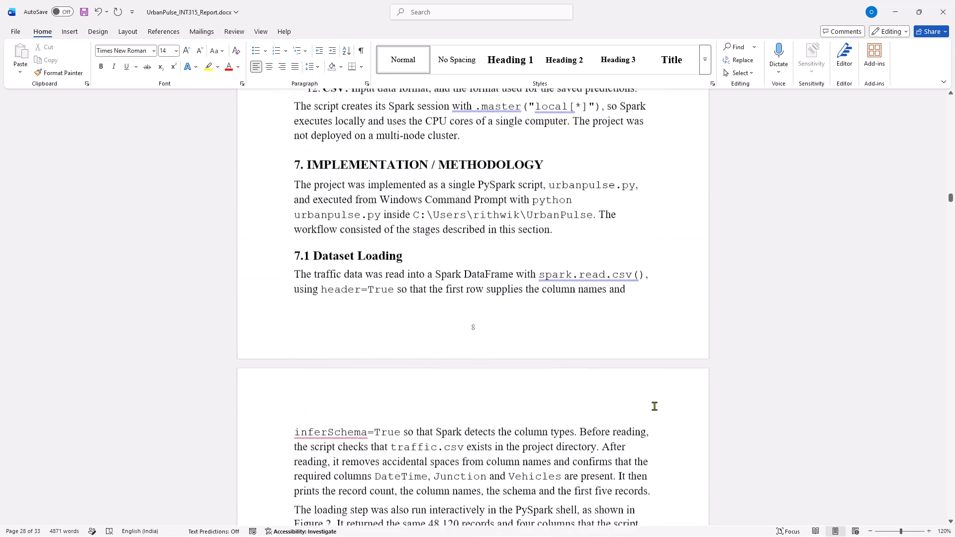
pyautogui.scroll(1, 654, 406)
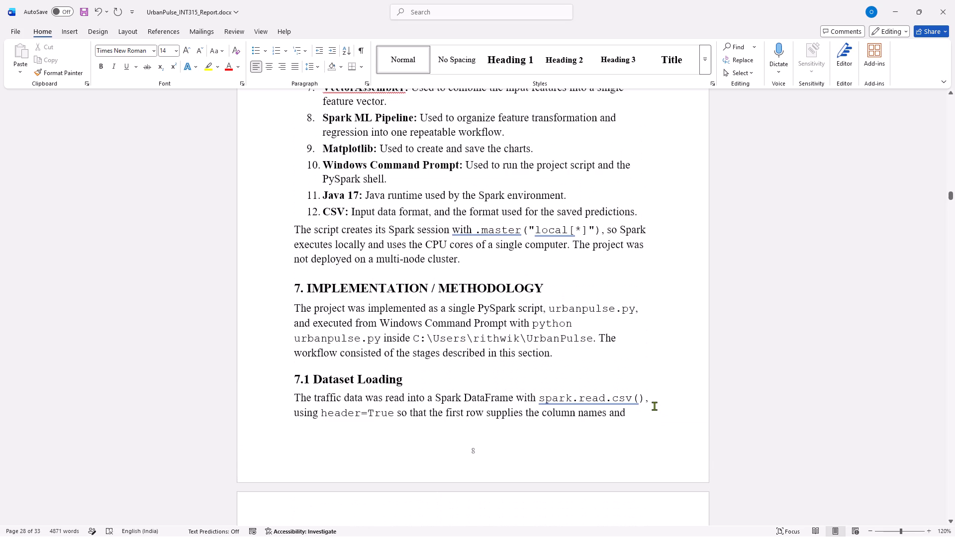
pyautogui.scroll(1, 618, 362)
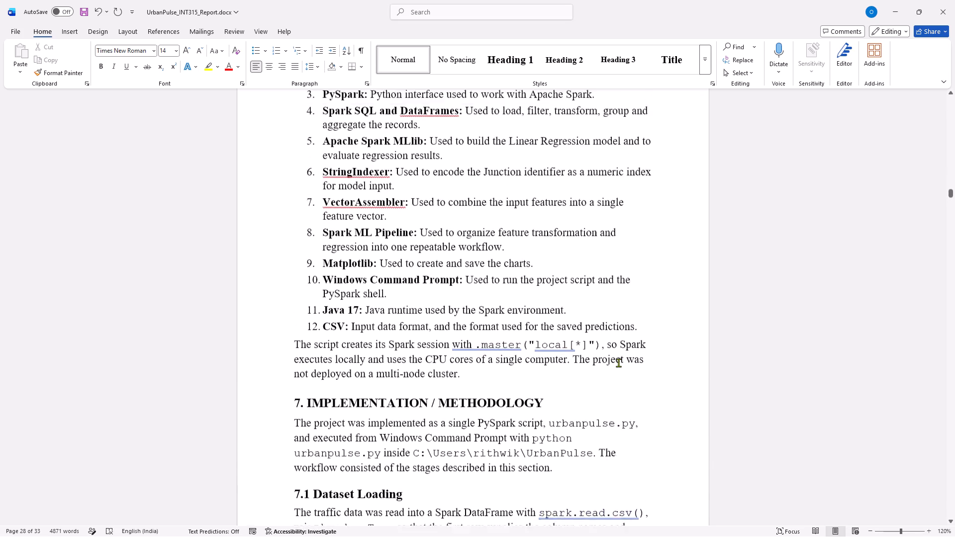
pyautogui.scroll(2, 618, 362)
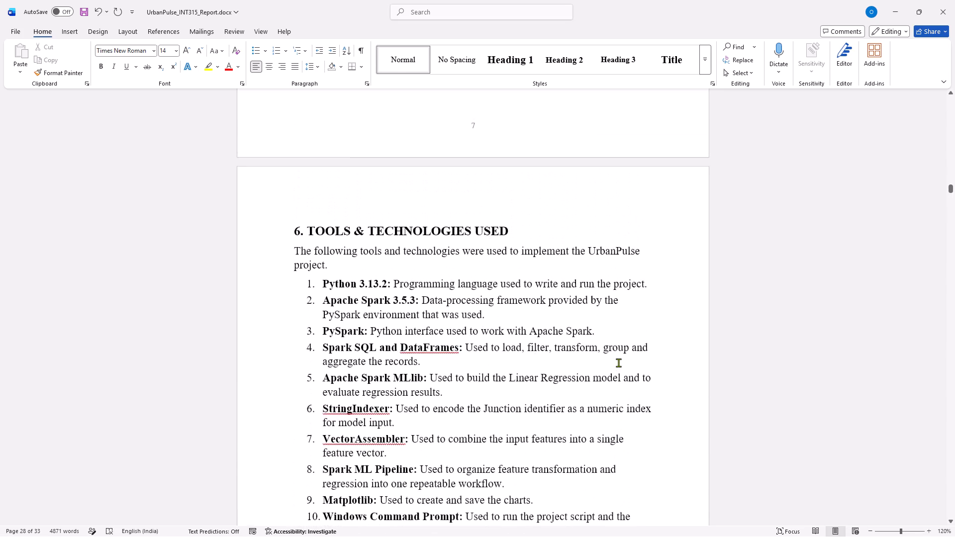
pyautogui.scroll(2, 618, 362)
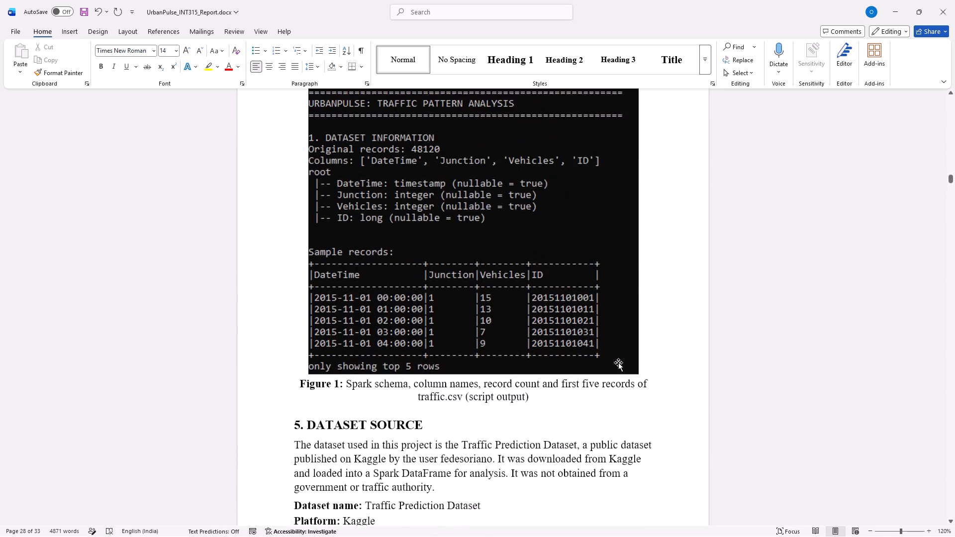
pyautogui.scroll(1, 618, 362)
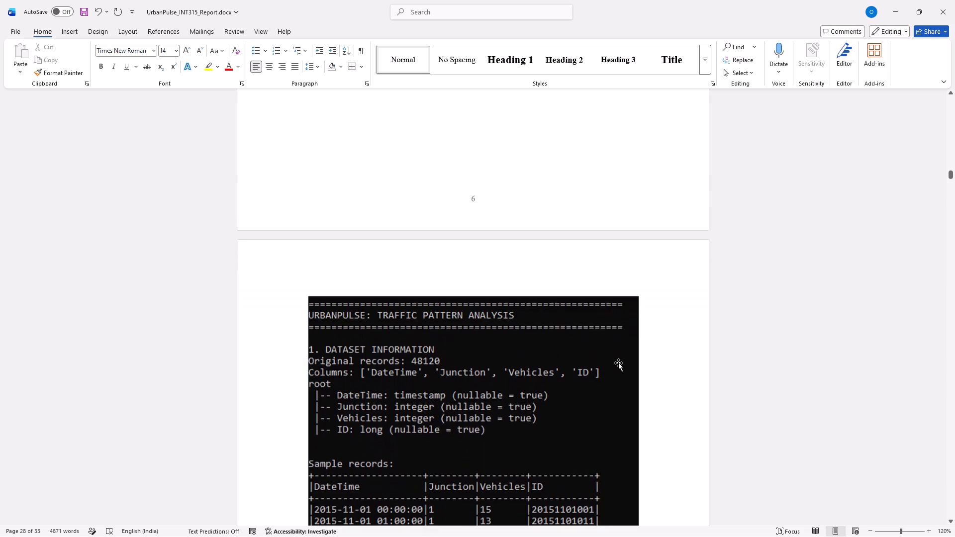
# Check the dataset schema and description, objectives, Problem Statement and table of contents for remaining proofing flags and details to change.
pyautogui.scroll(1, 618, 362)
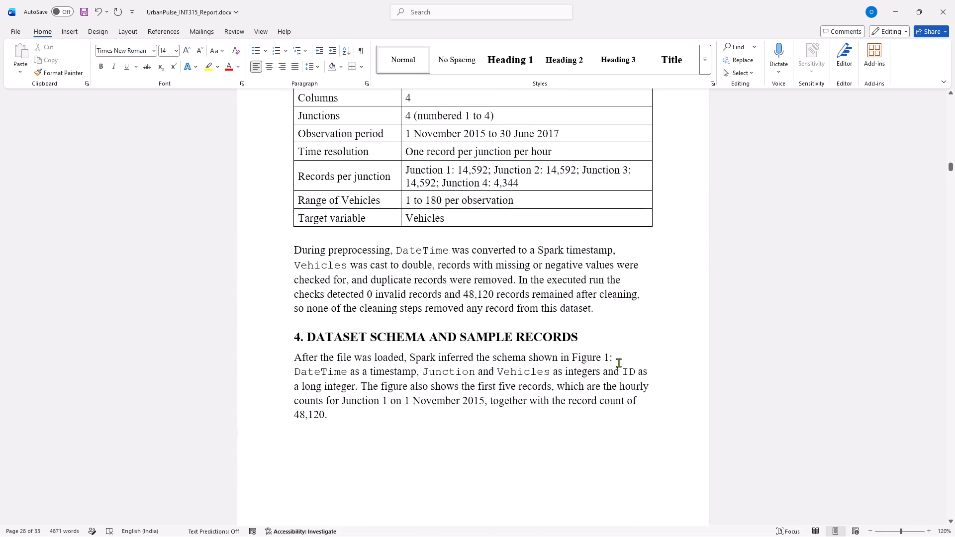
pyautogui.scroll(2, 618, 362)
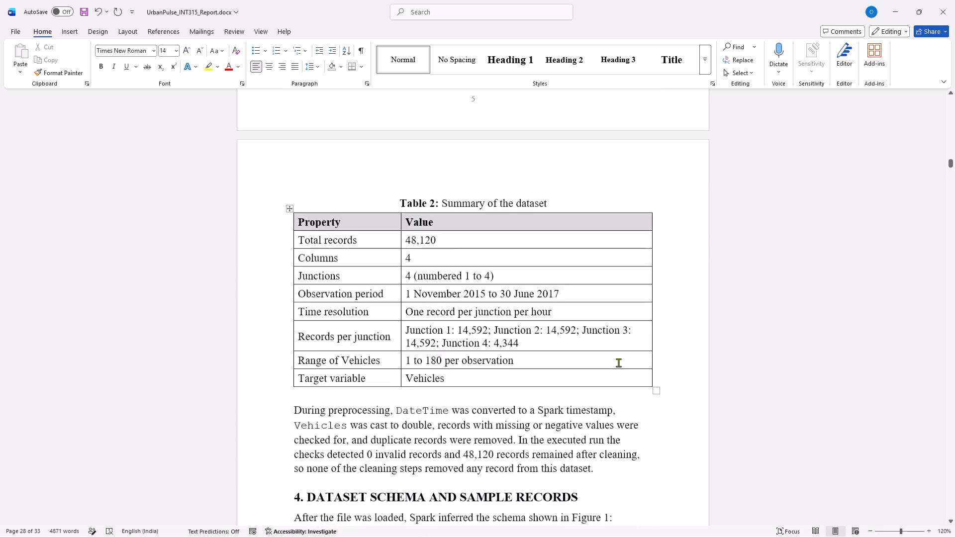
pyautogui.scroll(2, 618, 362)
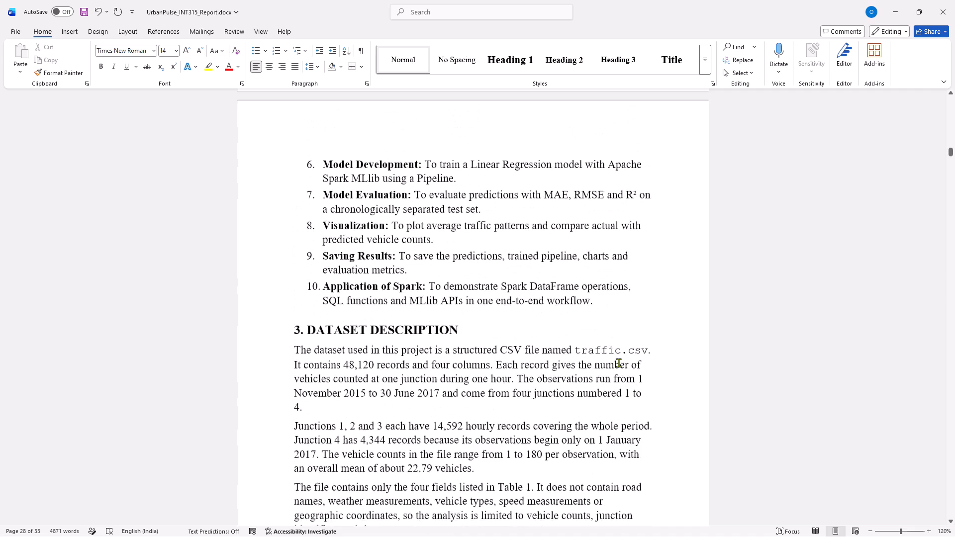
pyautogui.scroll(3, 618, 362)
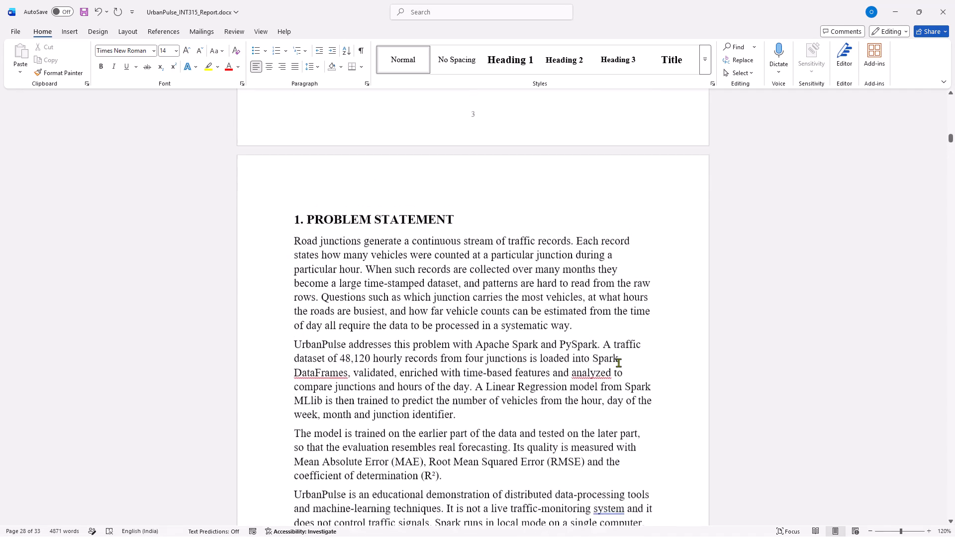
pyautogui.scroll(1, 618, 362)
pyautogui.scroll(-1, 618, 362)
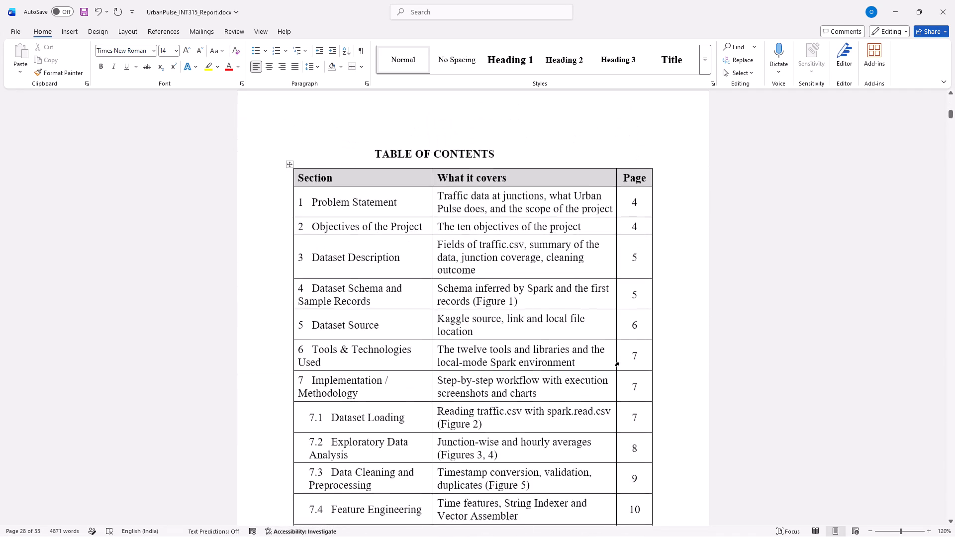
pyautogui.scroll(-1, 618, 362)
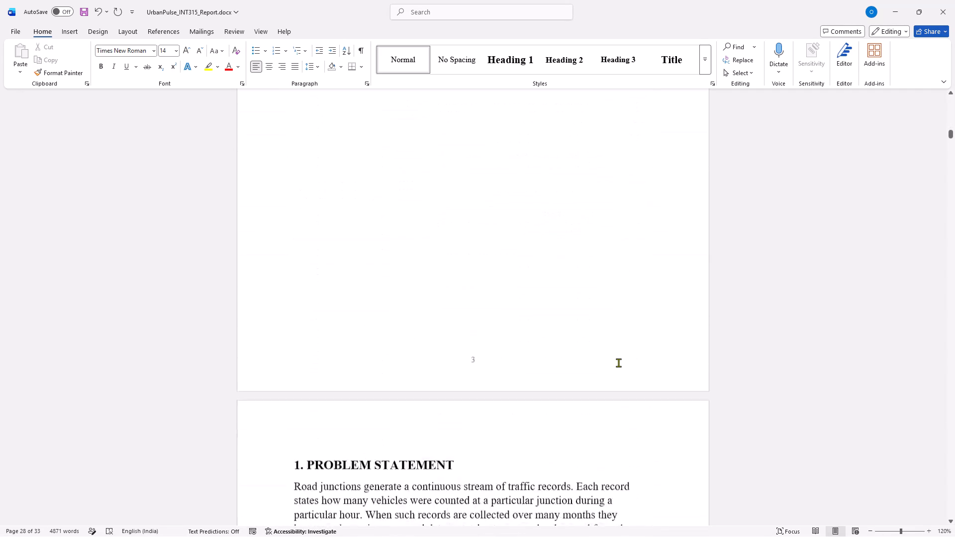
pyautogui.scroll(-1, 618, 362)
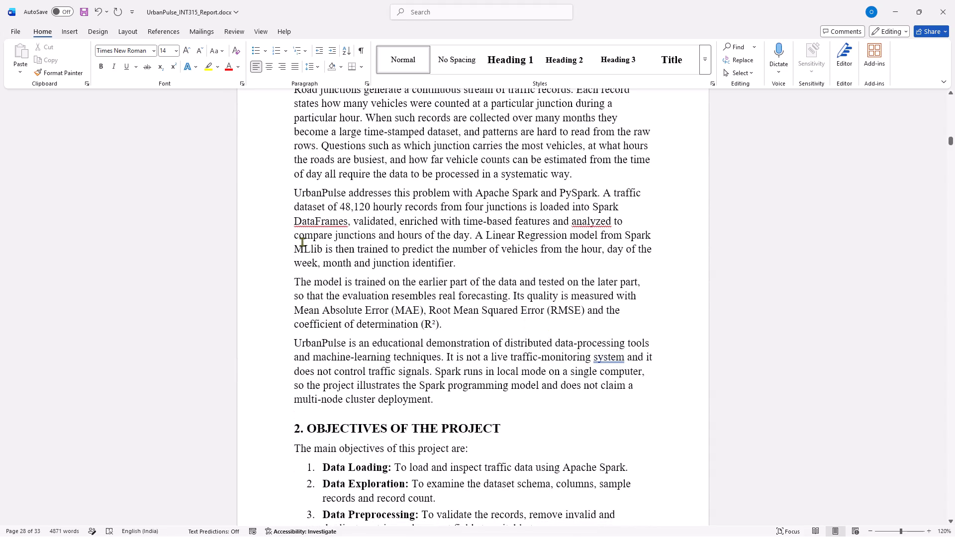
# Save the changes to the report document.
pyautogui.click(81, 4)
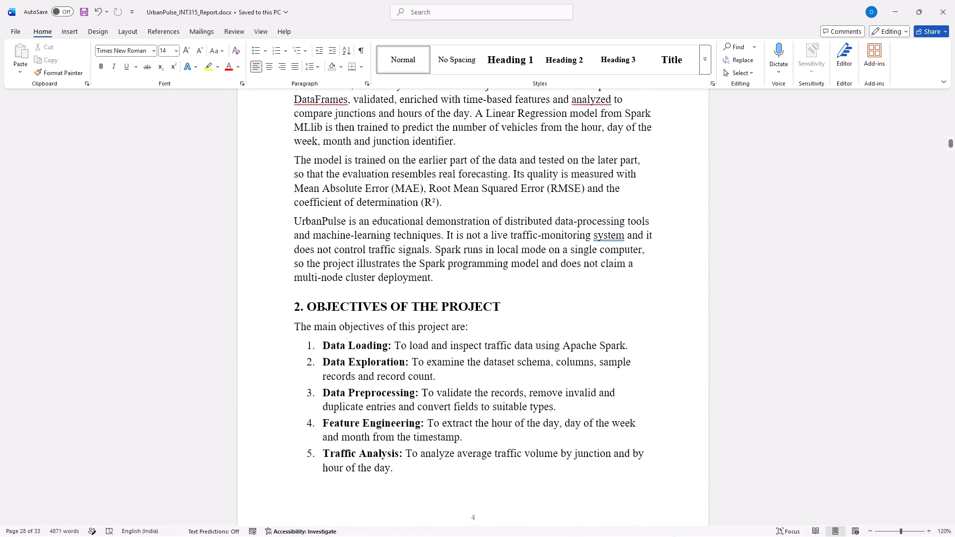
# Save a PDF copy of the report as UrbanPulse_INT315_Report in the Downloads folder.
pyautogui.scroll(-1, 493, 391)
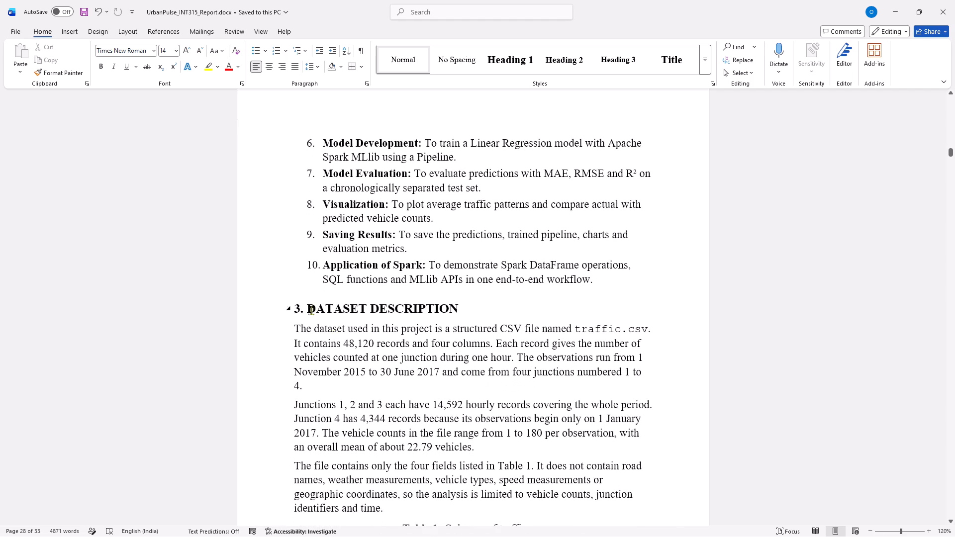
pyautogui.click(14, 26)
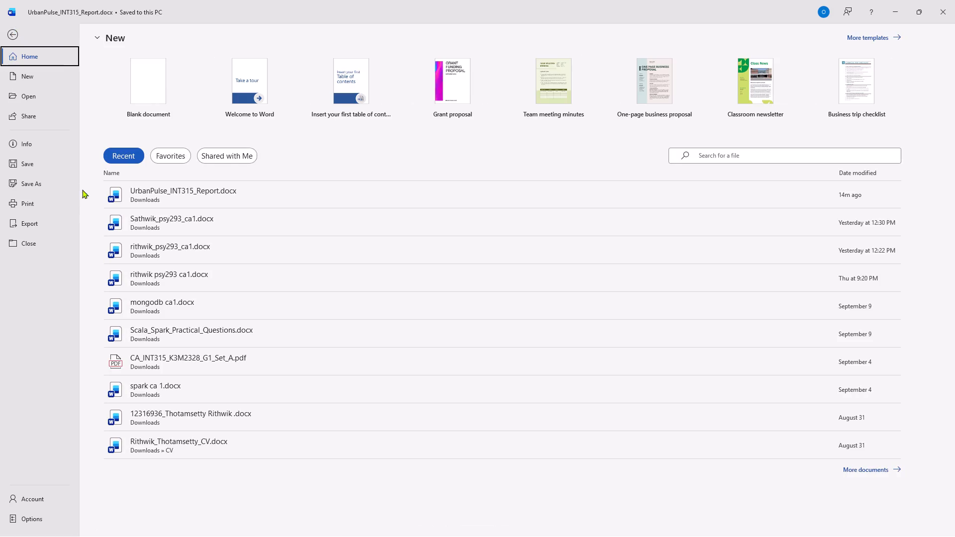
pyautogui.click(38, 179)
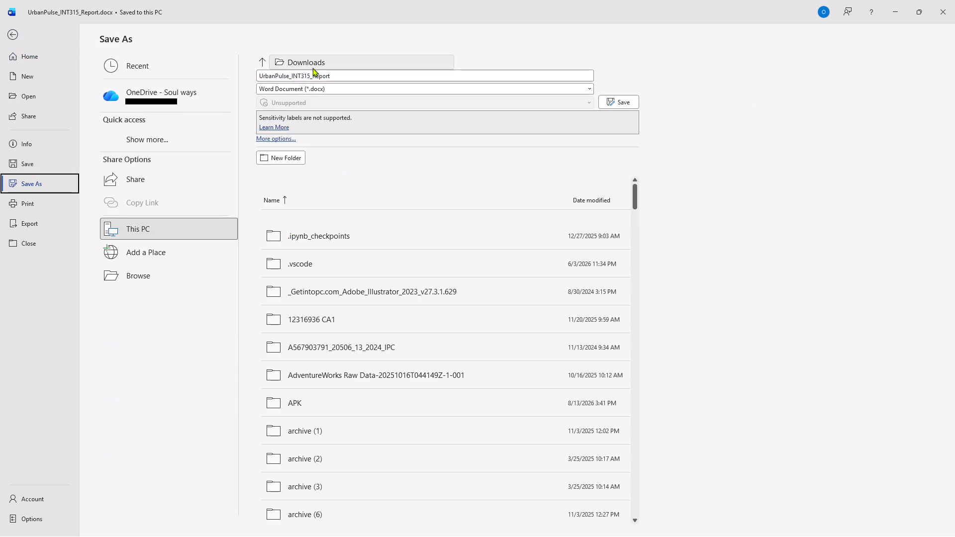
pyautogui.click(320, 92)
pyautogui.click(300, 173)
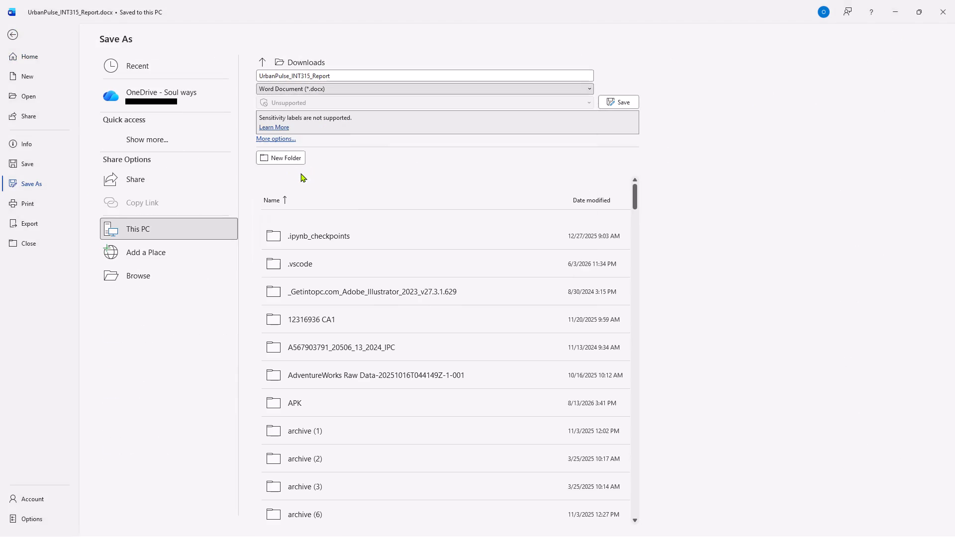
pyautogui.click(616, 98)
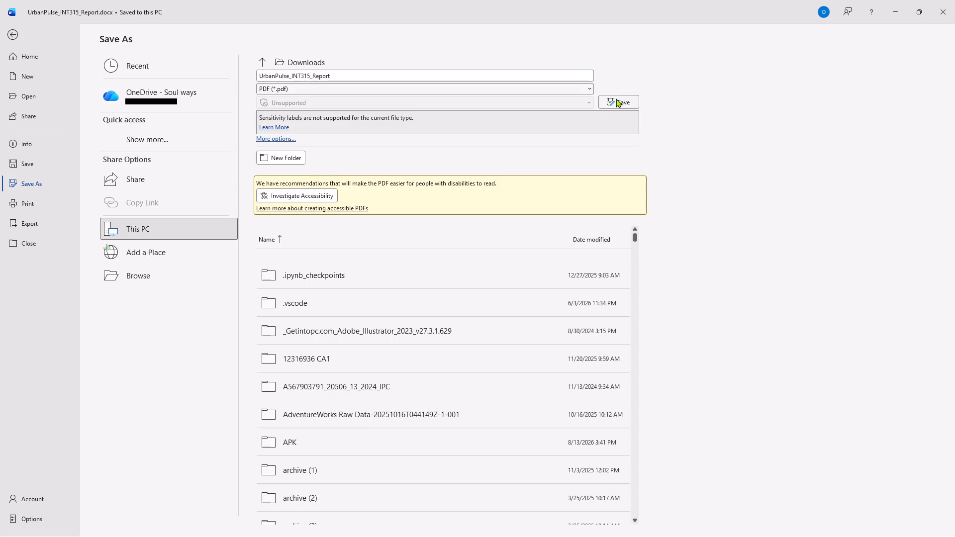
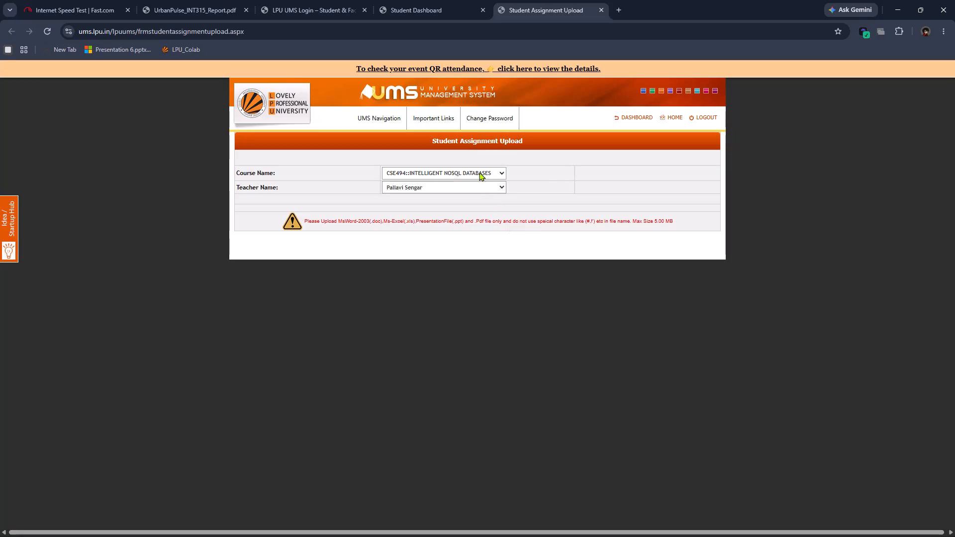
# On the UMS assignment upload page in Chrome, open the Project submission form for INT315 Cluster Computing under the course teacher.
pyautogui.click(479, 172)
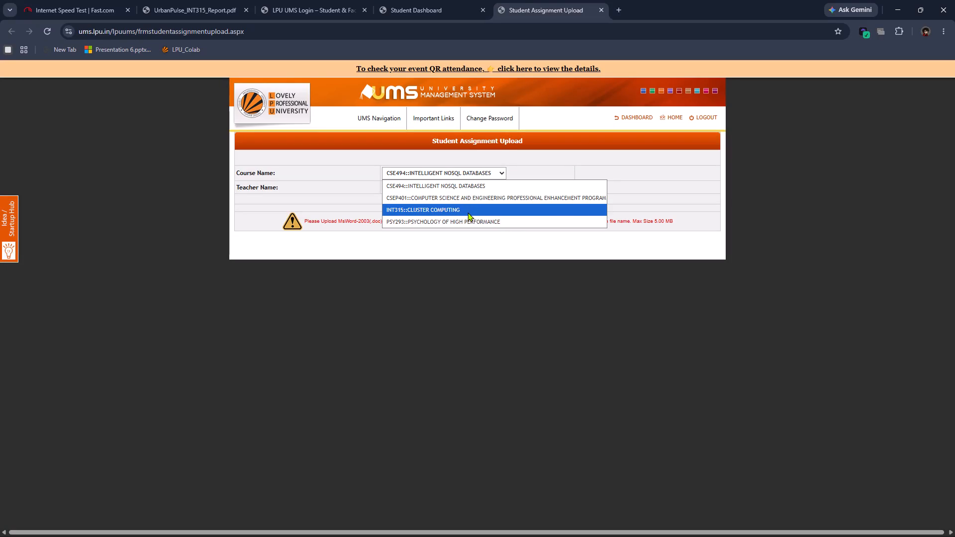
pyautogui.click(468, 212)
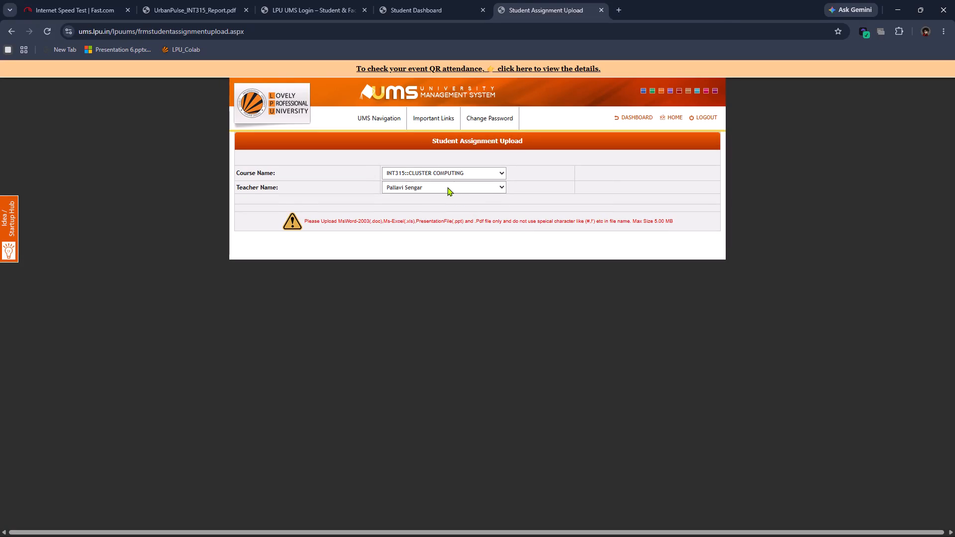
pyautogui.click(447, 187)
pyautogui.click(438, 214)
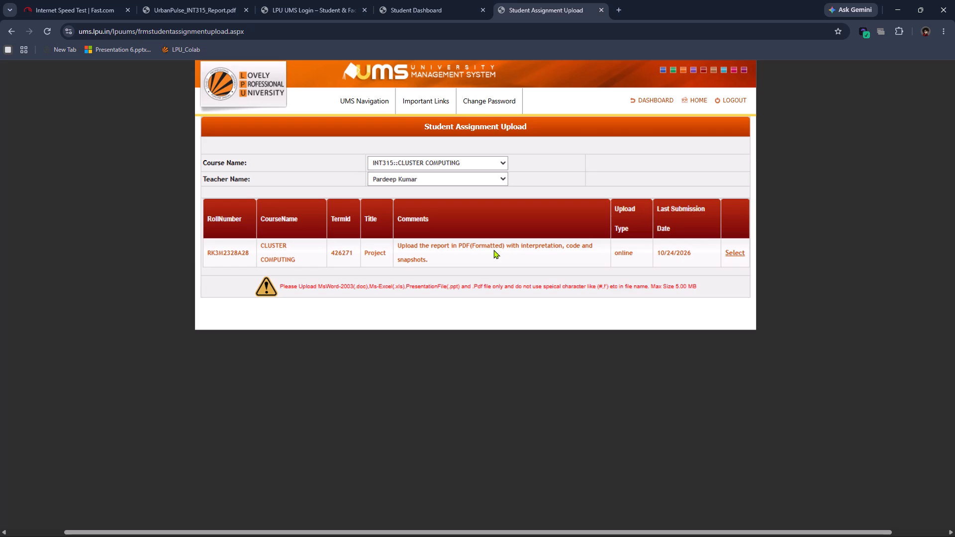
pyautogui.click(739, 255)
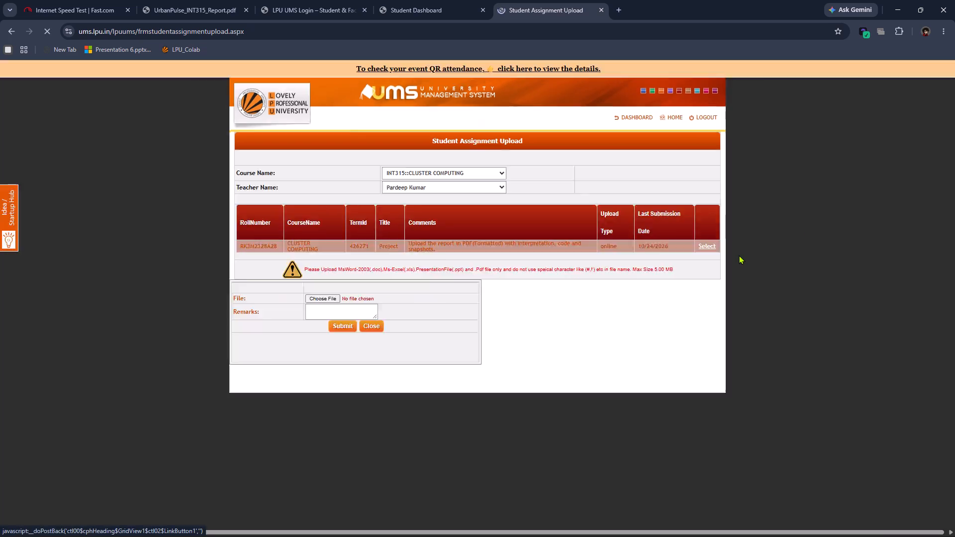
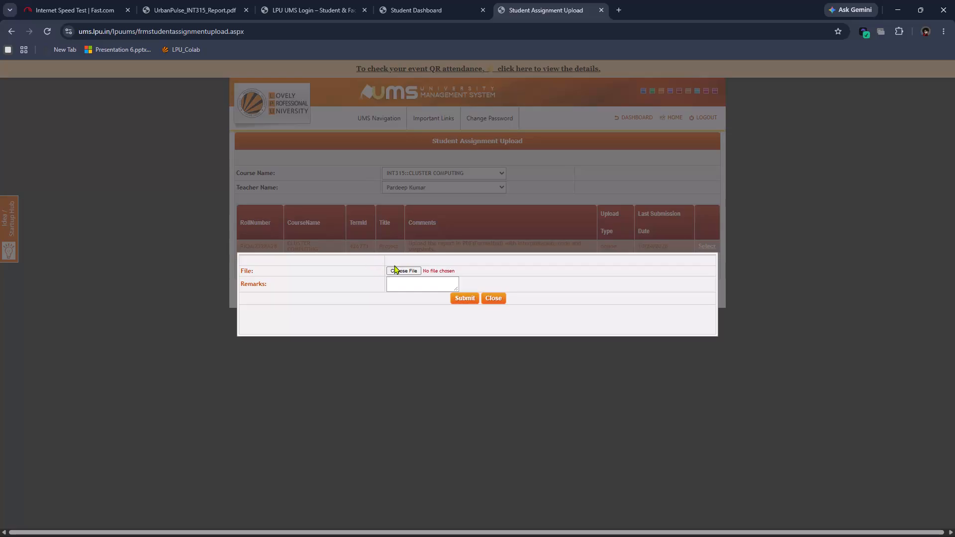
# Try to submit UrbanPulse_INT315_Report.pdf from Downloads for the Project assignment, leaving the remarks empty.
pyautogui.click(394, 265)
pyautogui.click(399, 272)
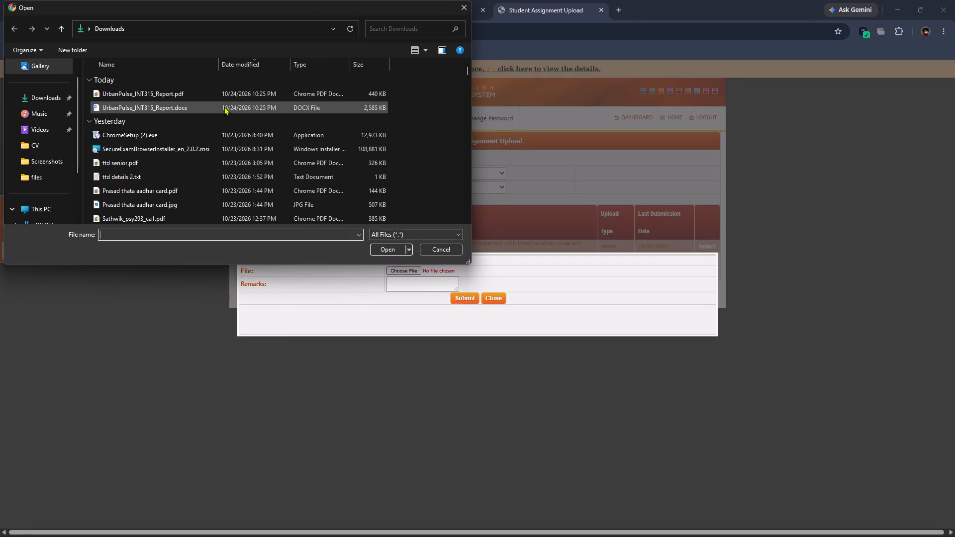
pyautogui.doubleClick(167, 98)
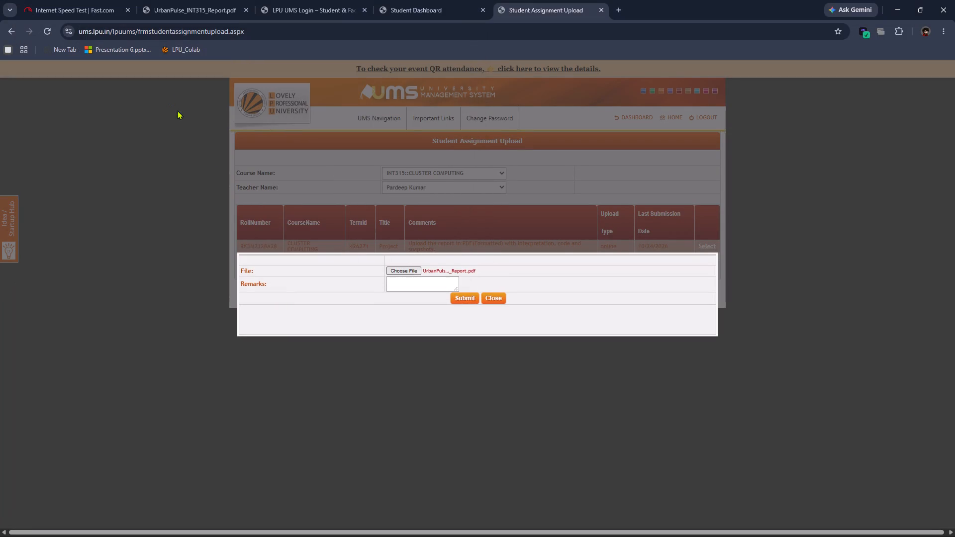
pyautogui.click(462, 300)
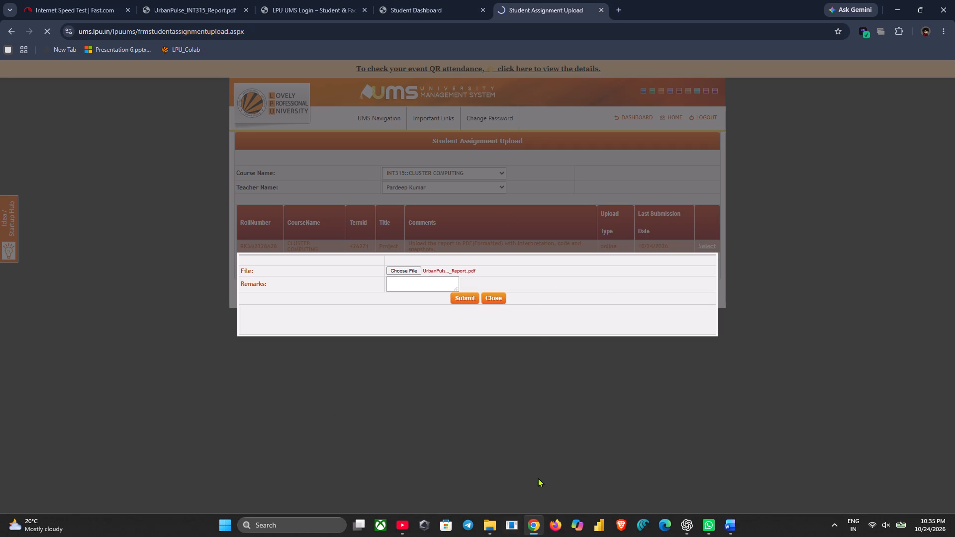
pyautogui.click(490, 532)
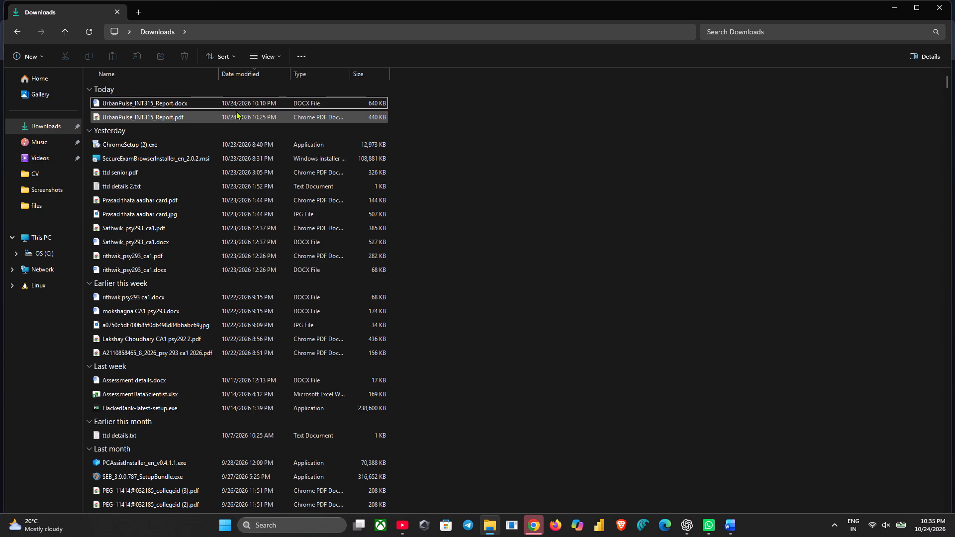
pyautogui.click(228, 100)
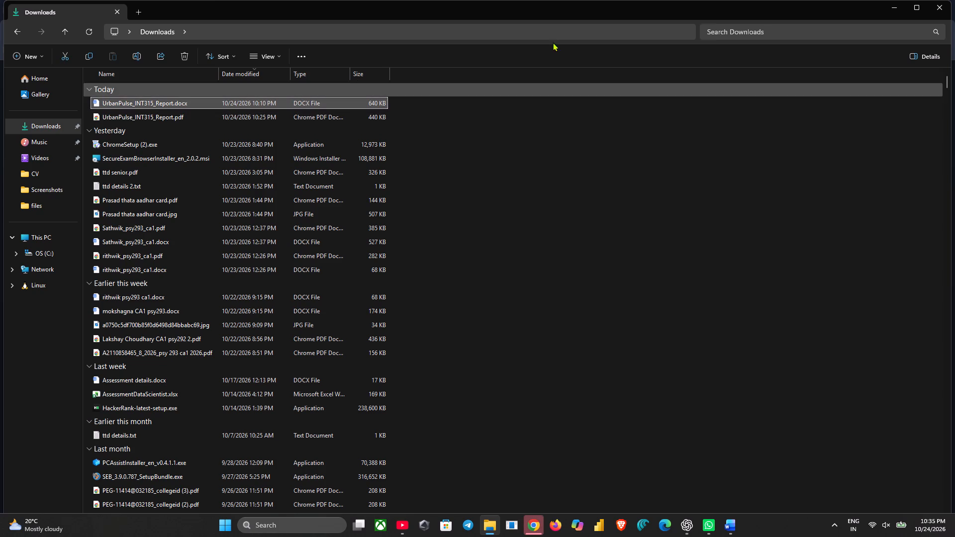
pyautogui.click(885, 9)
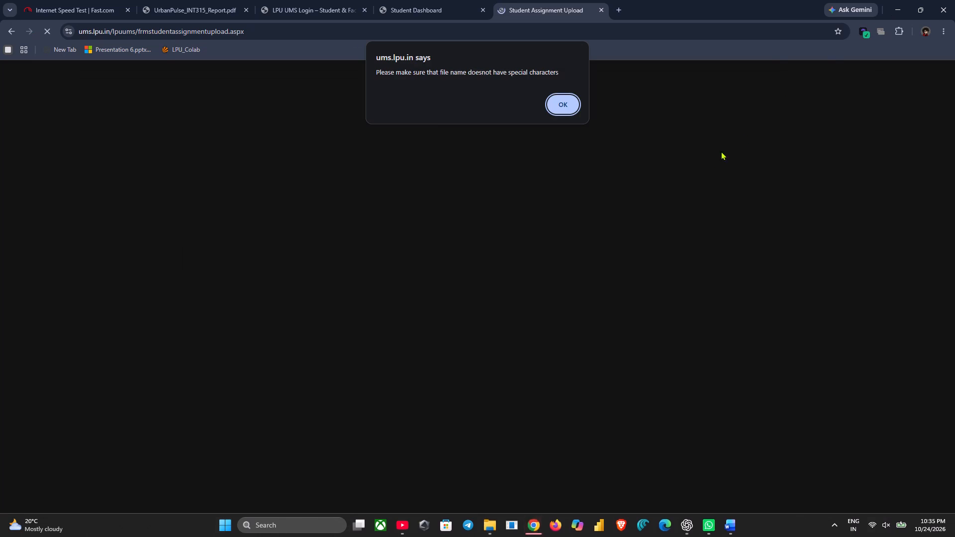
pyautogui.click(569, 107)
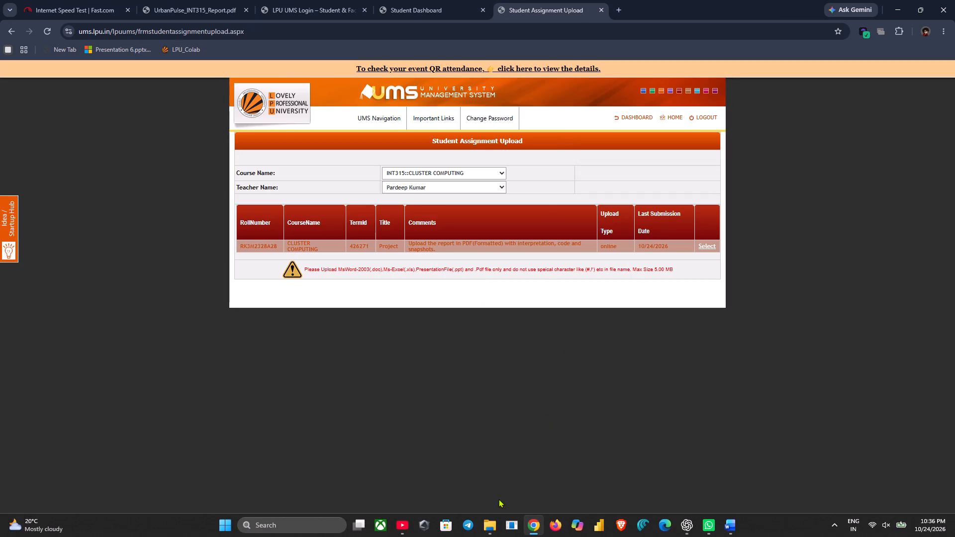
# Switch to the Downloads folder in File Explorer and open UrbanPulse_INT315_Report.pdf to check the file.
pyautogui.click(490, 533)
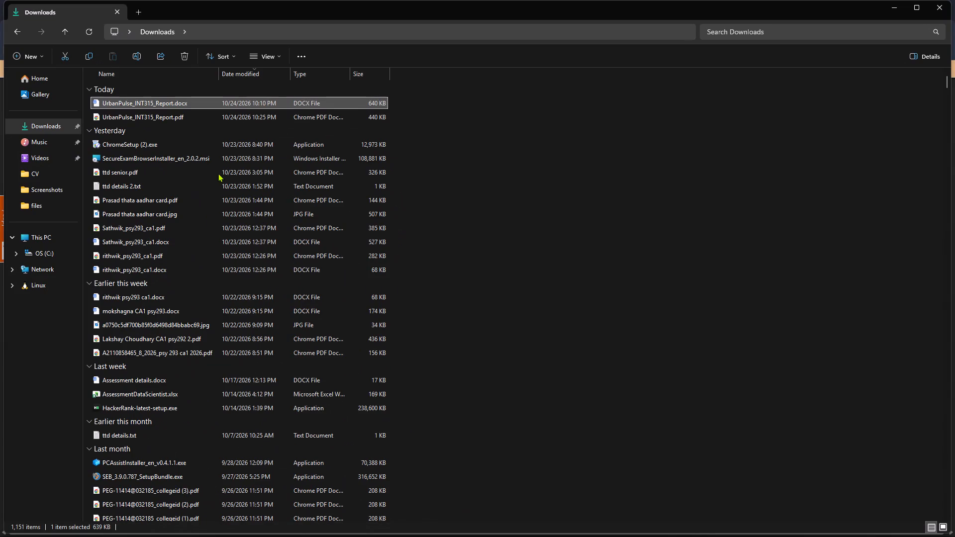
pyautogui.click(192, 115)
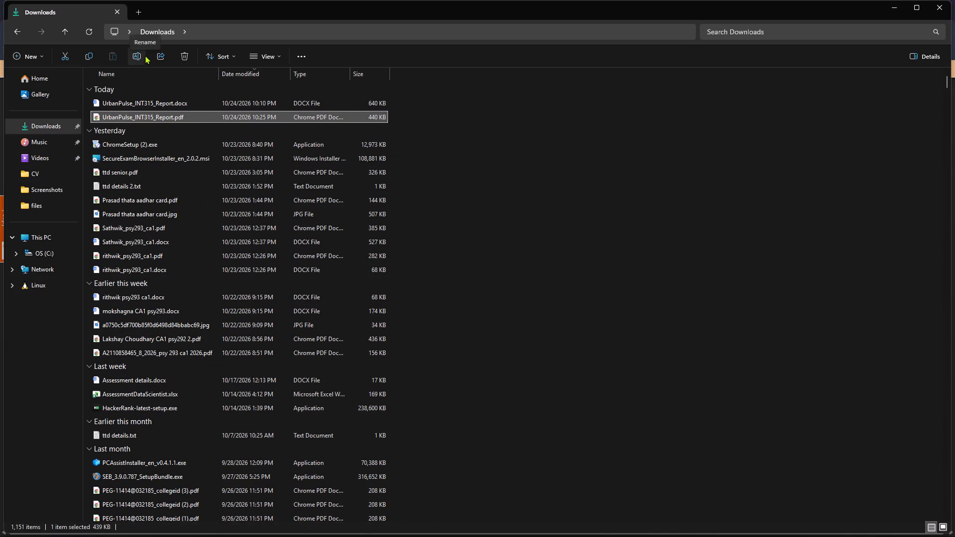
pyautogui.doubleClick(215, 118)
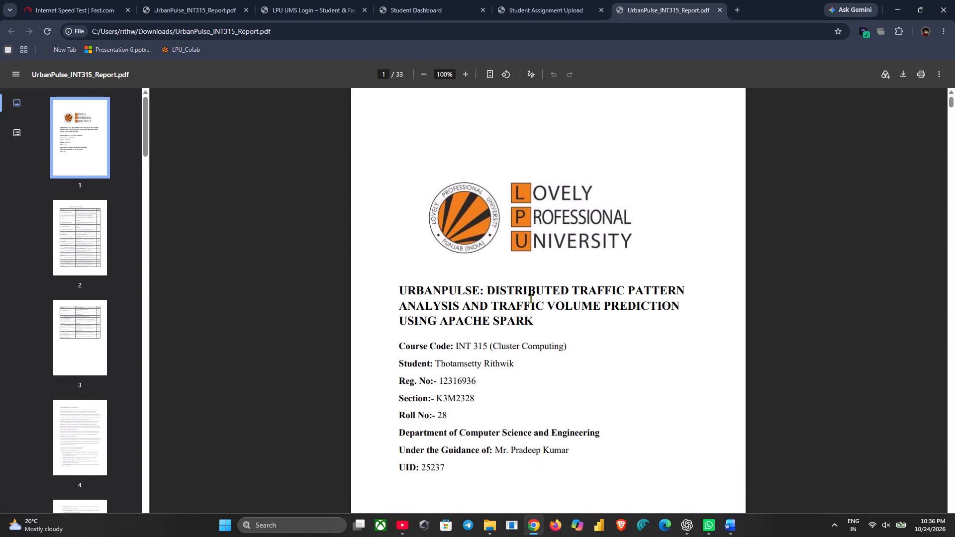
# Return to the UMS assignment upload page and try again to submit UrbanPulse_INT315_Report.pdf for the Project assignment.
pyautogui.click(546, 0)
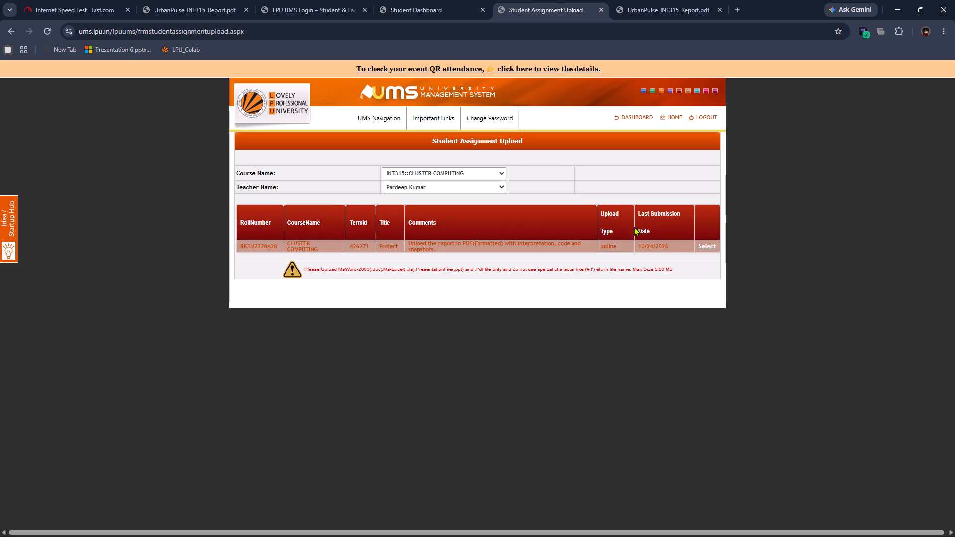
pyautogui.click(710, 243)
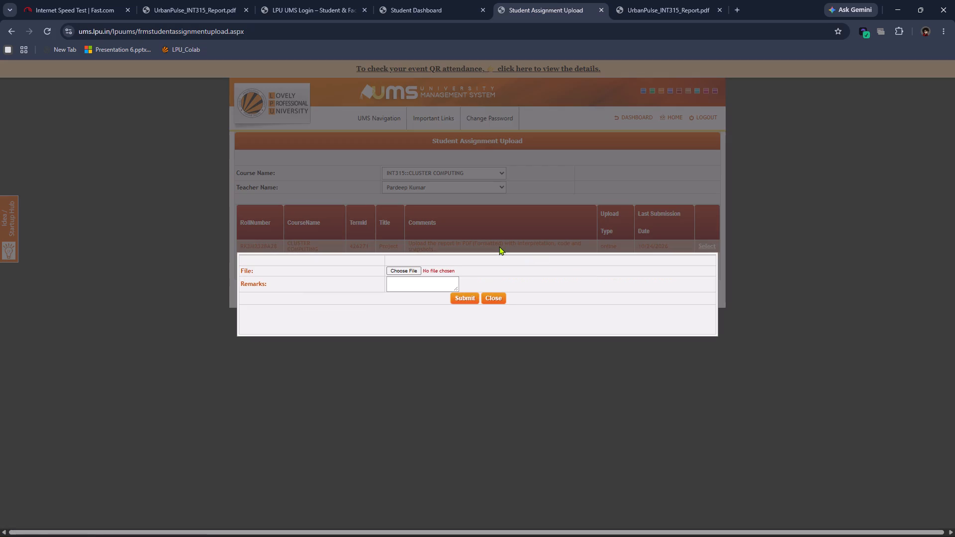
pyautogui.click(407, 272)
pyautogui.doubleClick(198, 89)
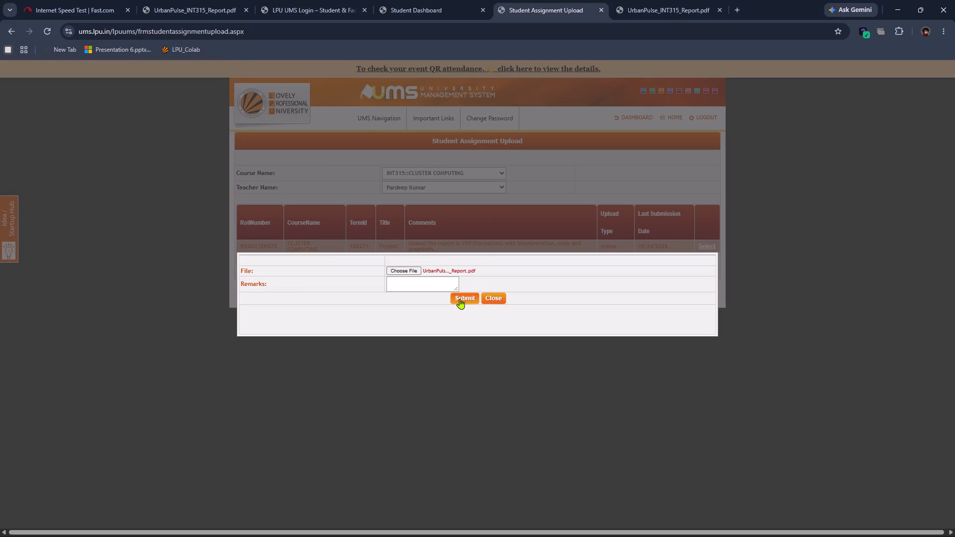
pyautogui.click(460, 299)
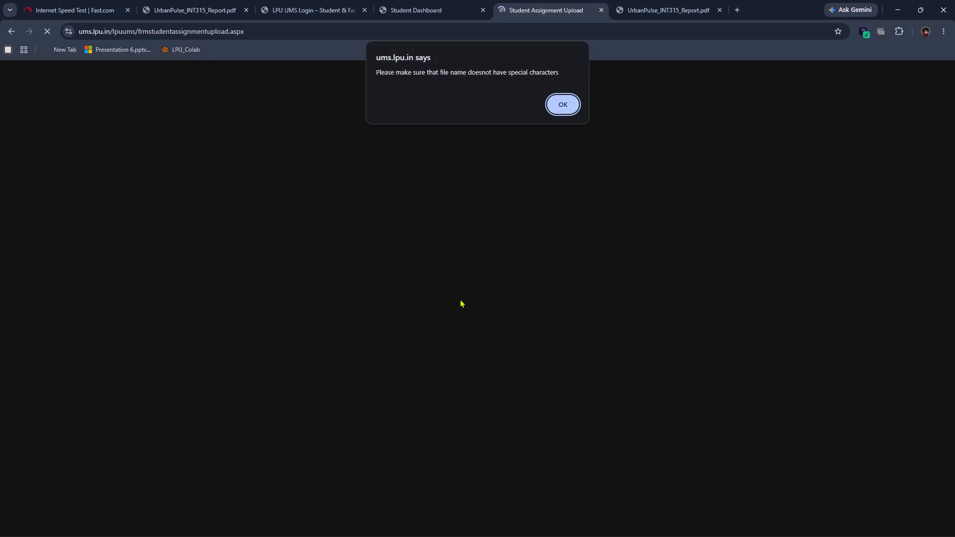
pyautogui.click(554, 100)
# In File Explorer, rename the report PDF in Downloads as "UrbanPulse INT315 Report.pdf", using two spaces before INT315 and one before Report.
pyautogui.click(488, 523)
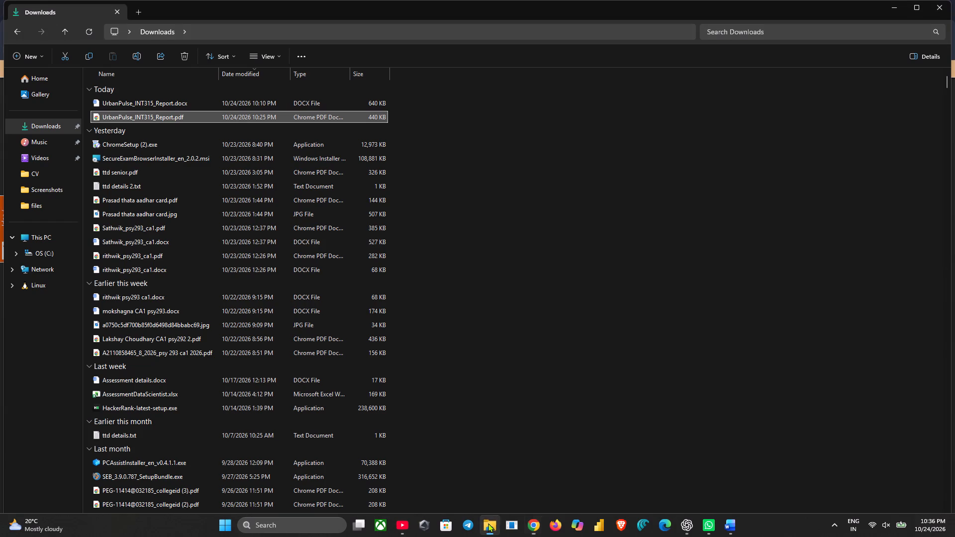
pyautogui.click(133, 55)
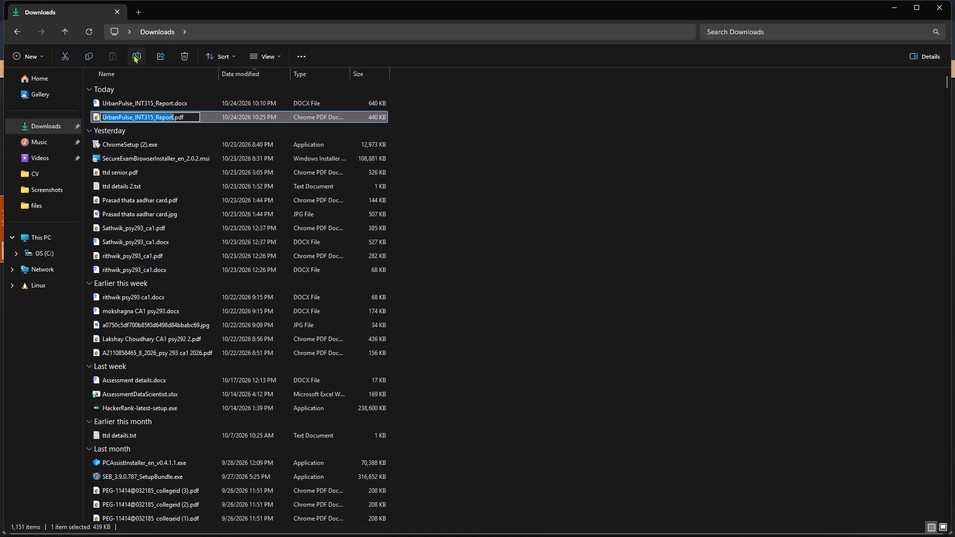
pyautogui.click(133, 119)
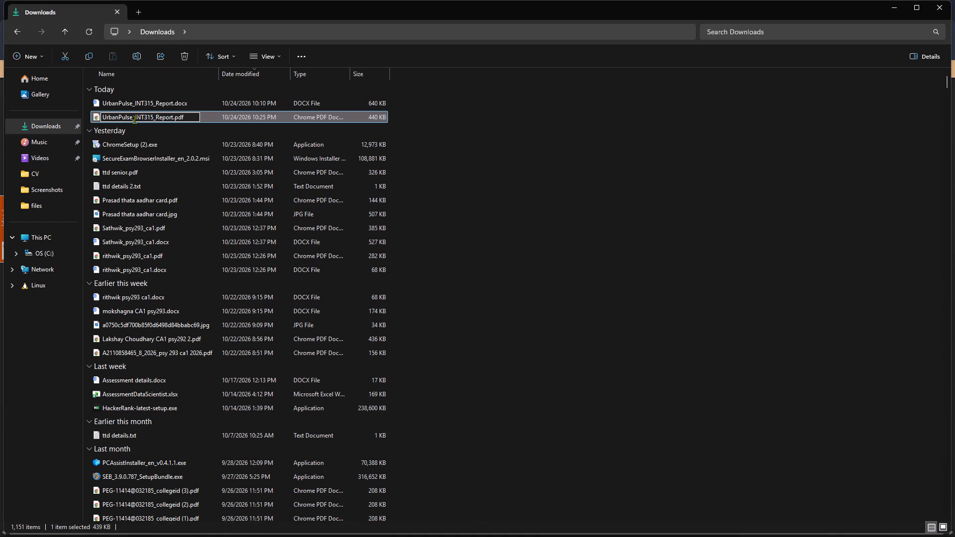
pyautogui.click(134, 119)
pyautogui.press('BackSpace')
pyautogui.press('space')
pyautogui.press('space')
pyautogui.click(156, 117)
pyautogui.press('BackSpace')
pyautogui.press('space')
pyautogui.click(561, 108)
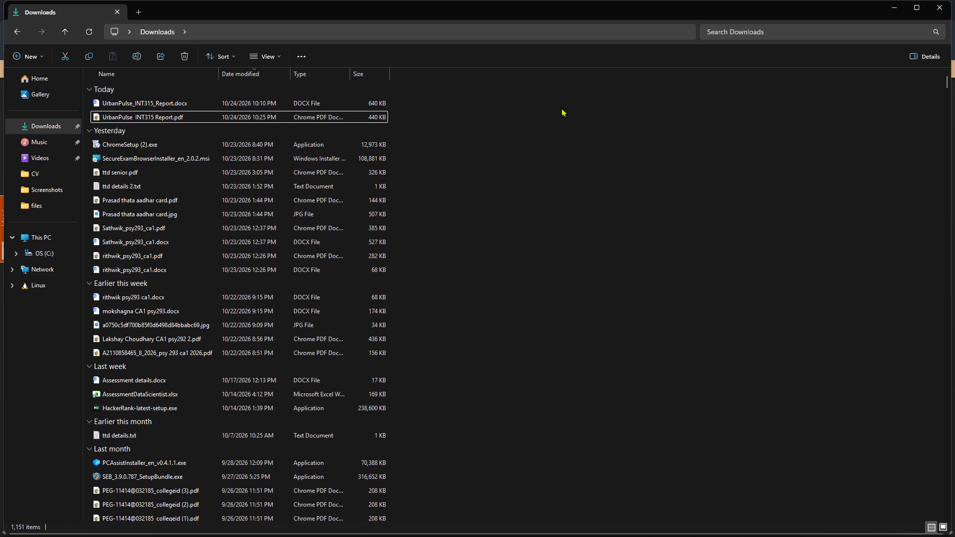
pyautogui.click(369, 113)
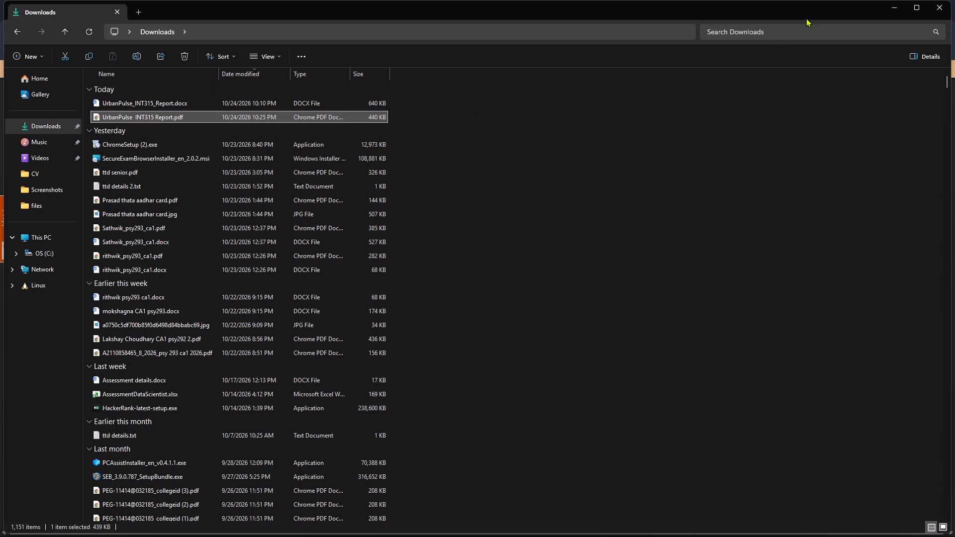
# Switch back to the UMS assignment upload page in Chrome and submit the renamed "UrbanPulse INT315 Report.pdf" for the Project assignment, leaving the remarks empty.
pyautogui.click(888, 10)
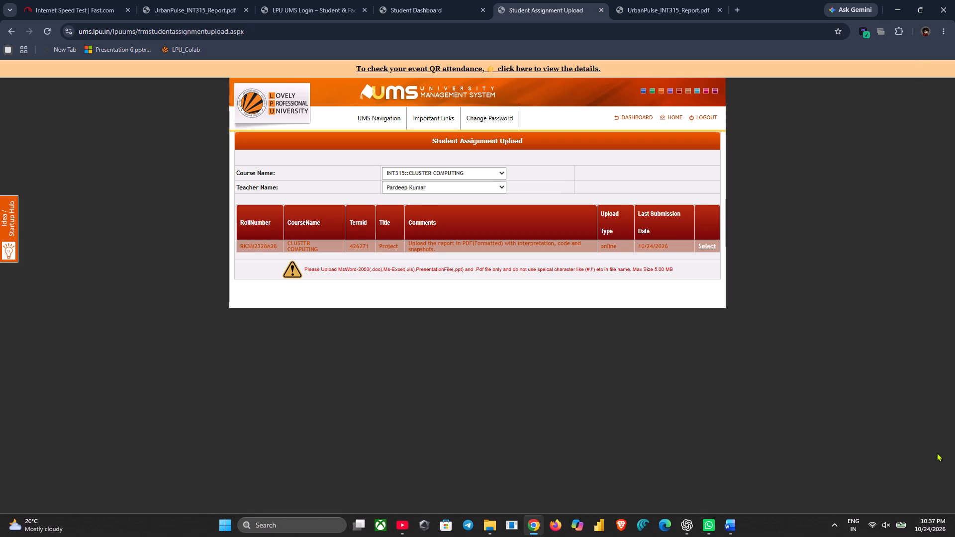
pyautogui.click(490, 526)
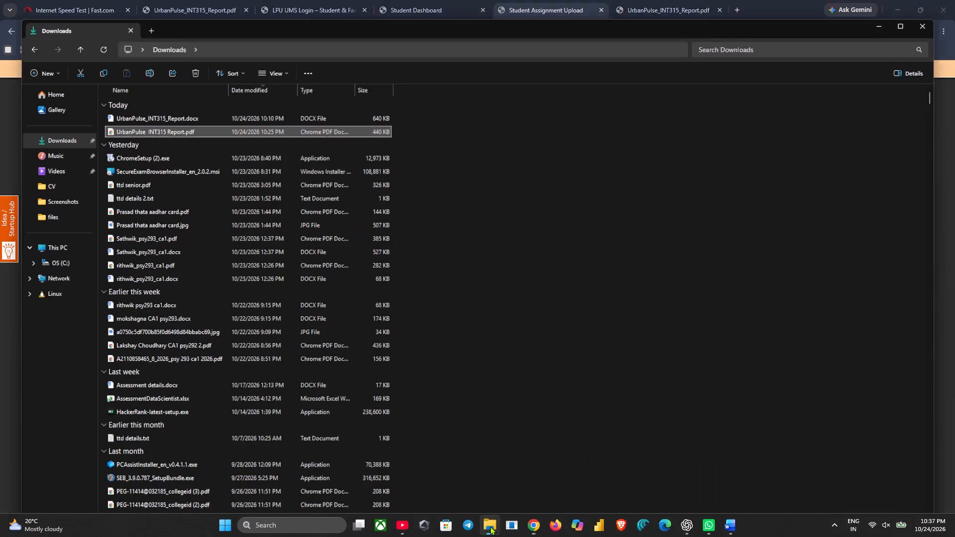
pyautogui.click(490, 526)
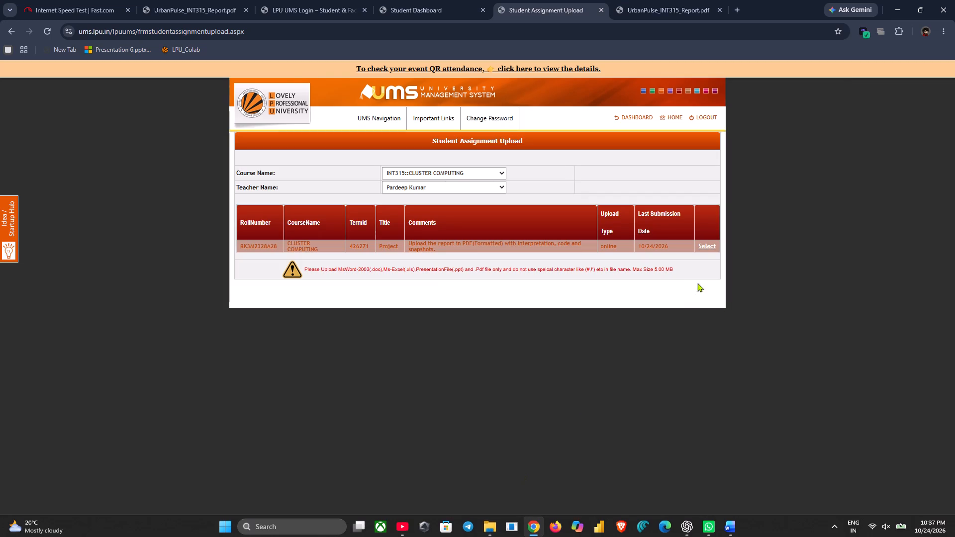
pyautogui.click(701, 249)
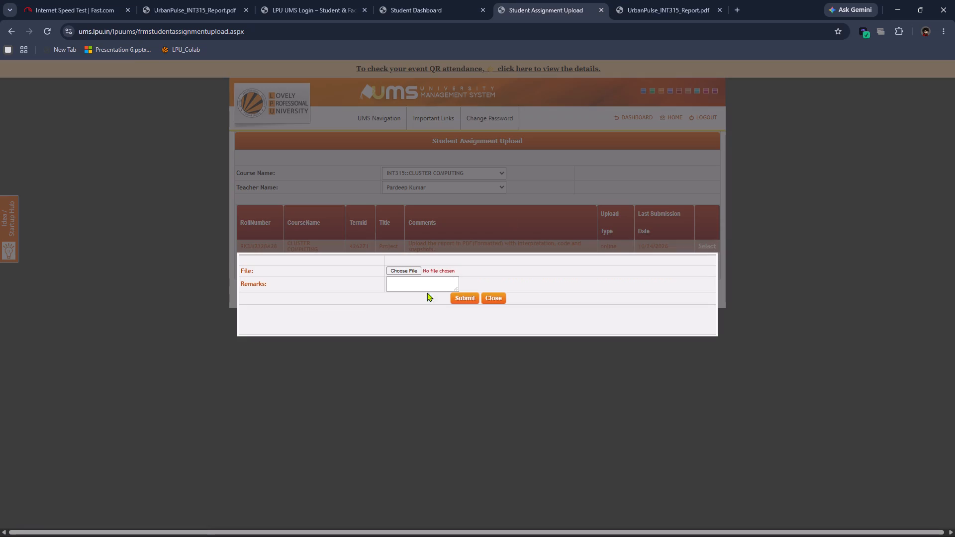
pyautogui.click(401, 273)
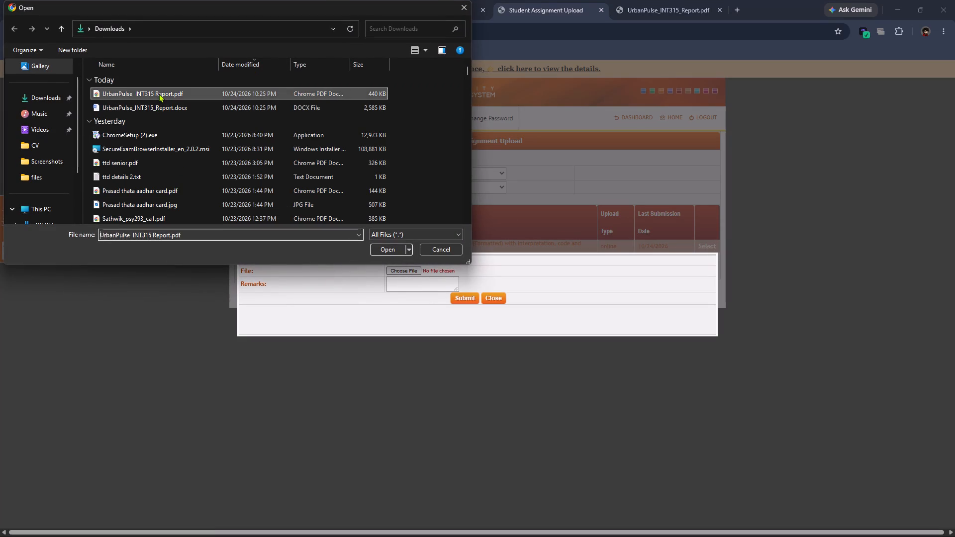
pyautogui.doubleClick(159, 93)
pyautogui.click(459, 300)
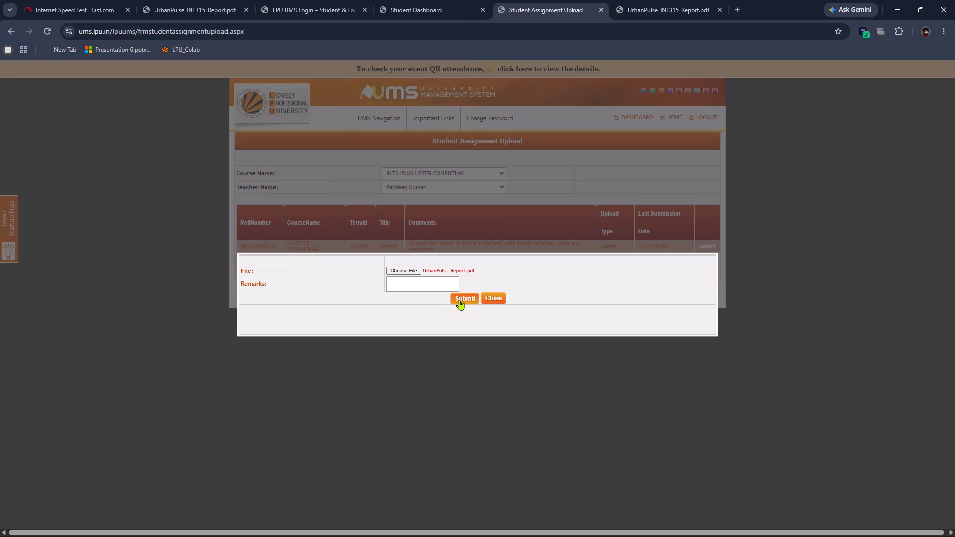